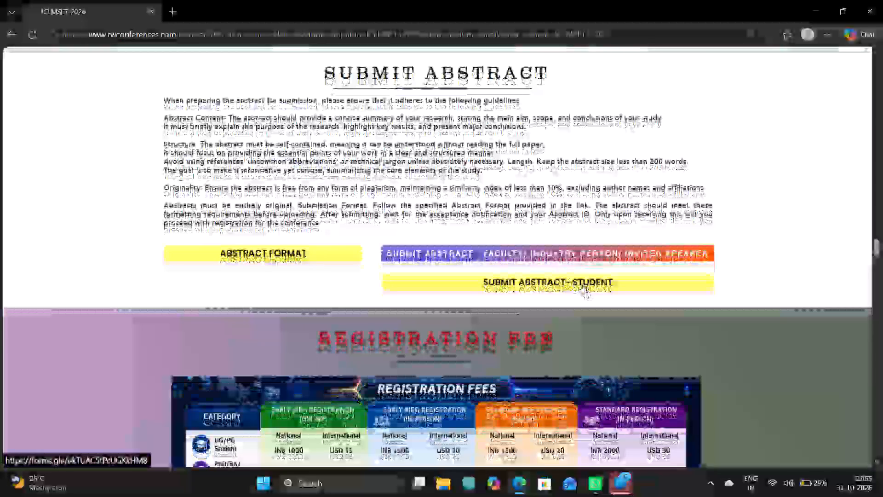
pyautogui.click(578, 280)
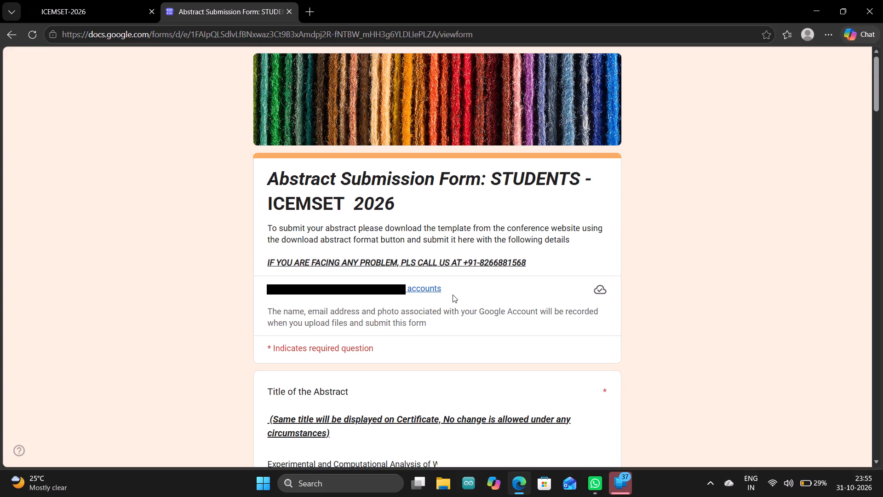
# Clear the entire existing answer from the Title of the Abstract field in the student abstract submission form.
pyautogui.scroll(-2, 453, 295)
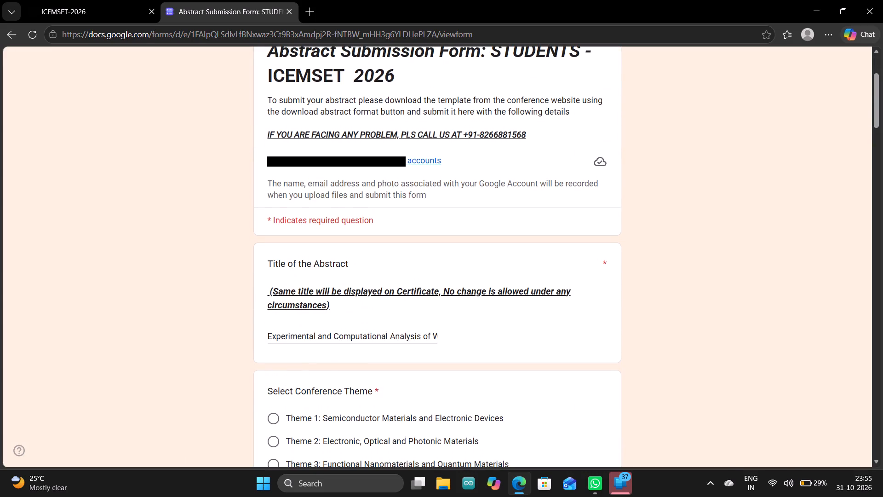
pyautogui.scroll(-1, 440, 334)
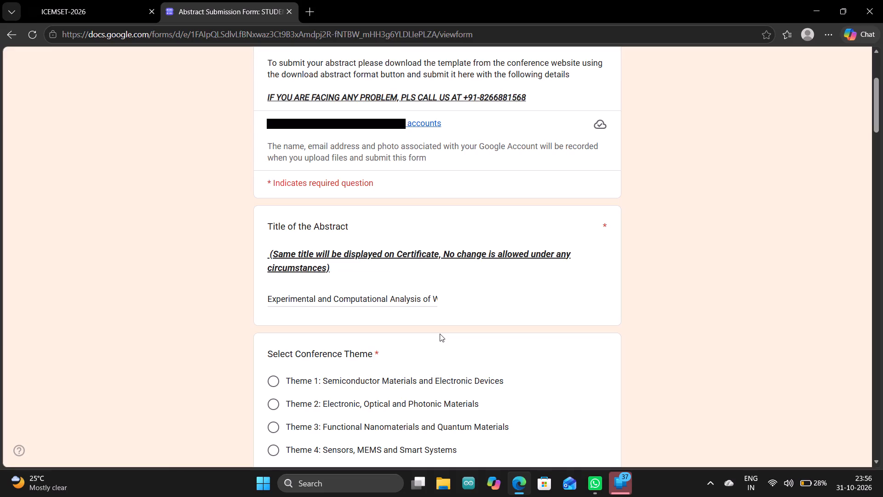
pyautogui.click(411, 299)
pyautogui.press('Right')
pyautogui.press('Right')
pyautogui.press('Right')
pyautogui.press('Right')
pyautogui.press('Right')
pyautogui.press('Right')
pyautogui.press('Right')
pyautogui.press('Right')
pyautogui.press('Right')
pyautogui.press('Right')
pyautogui.press('Right')
pyautogui.press('Right')
pyautogui.press('Right')
pyautogui.press('Right')
pyautogui.press('Right')
pyautogui.press('Right')
pyautogui.press('Right')
pyautogui.press('Right')
pyautogui.press('Right')
pyautogui.press('Right')
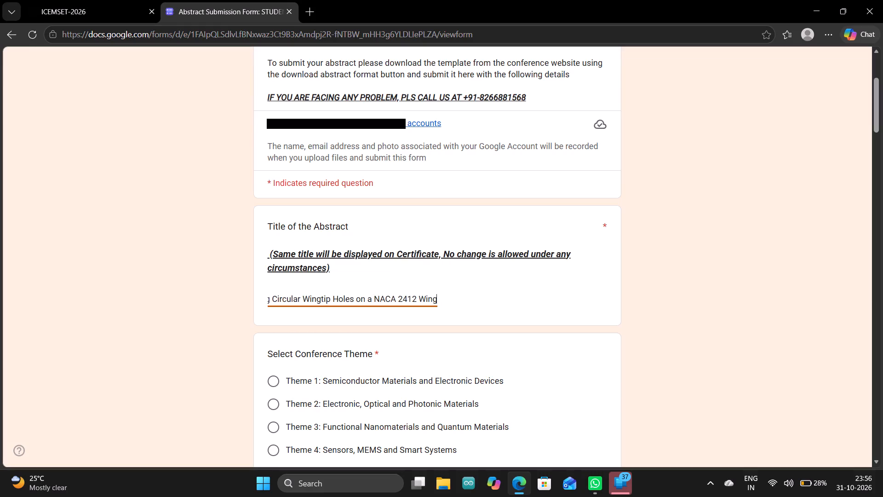
pyautogui.moveTo(436, 297); pyautogui.dragTo(240, 284)
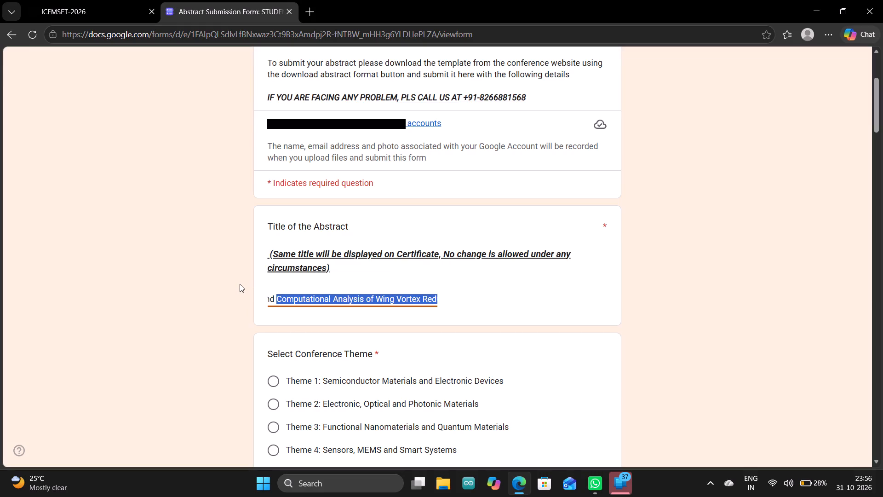
pyautogui.press('BackSpace')
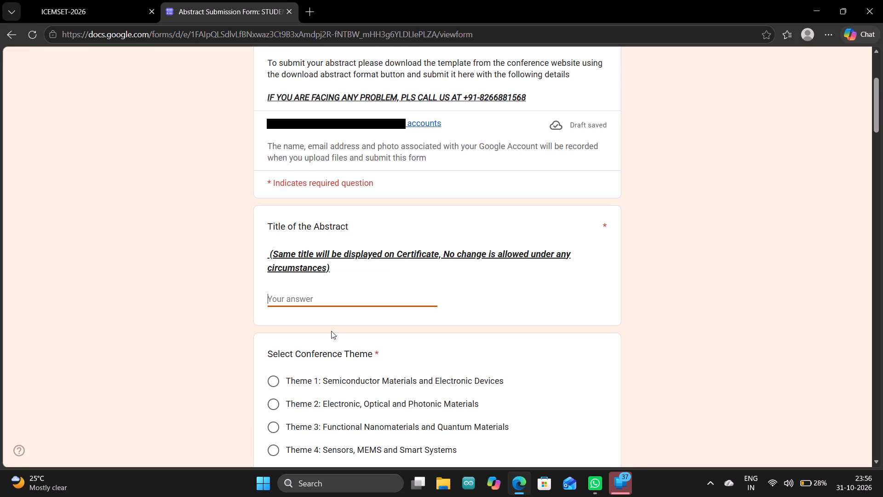
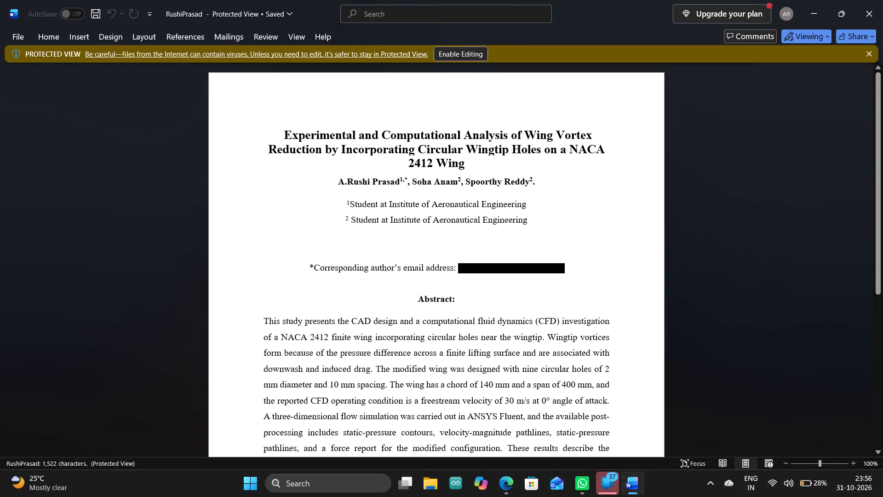
# Copy the full paper title about wing vortex reduction on a NACA 2412 wing from the Word document into the form's Title of the Abstract field.
pyautogui.moveTo(285, 135); pyautogui.dragTo(471, 173)
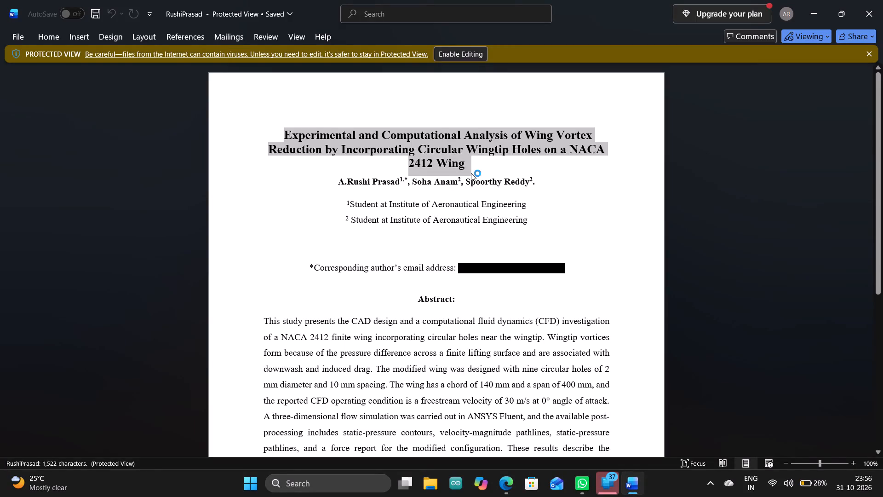
pyautogui.hotkey('ctrl', 'c')
pyautogui.hotkey('alt', 'Tab')
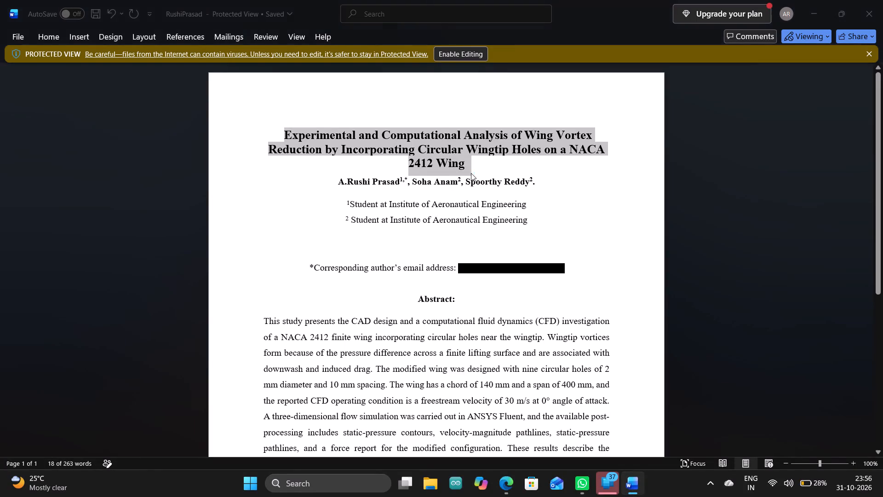
pyautogui.hotkey('alt', 'Tab')
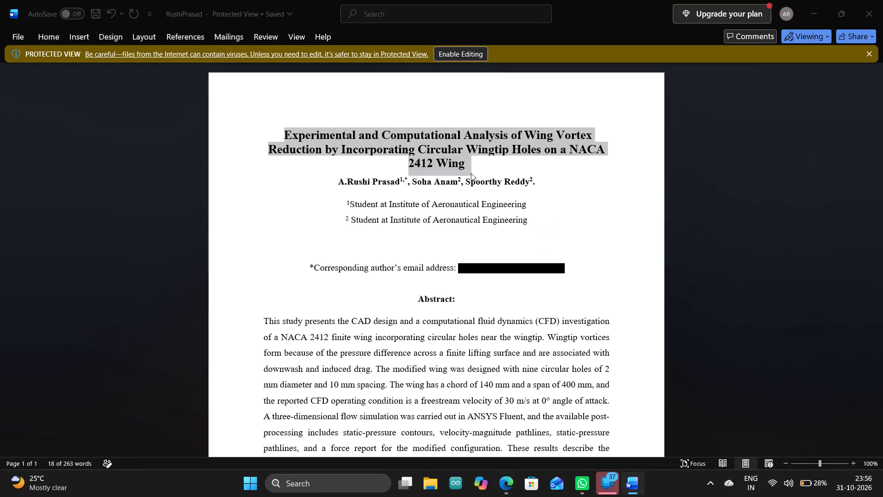
pyautogui.click(291, 300)
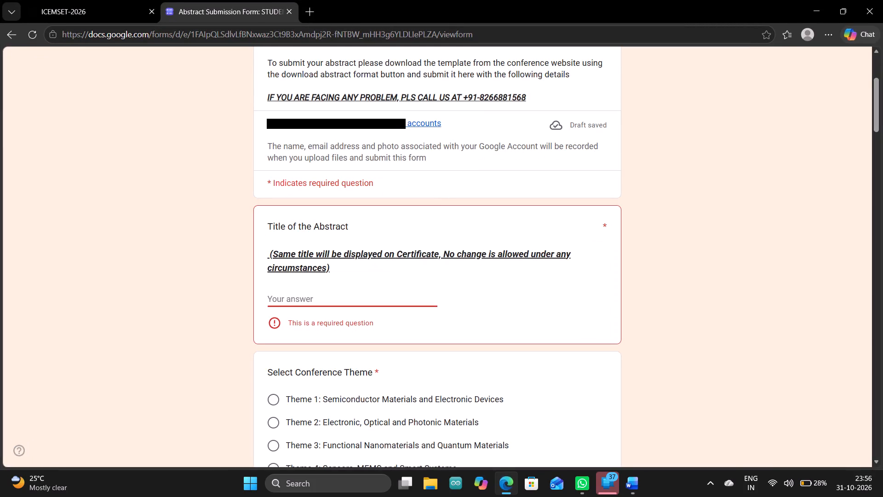
pyautogui.hotkey('ctrl', 'v')
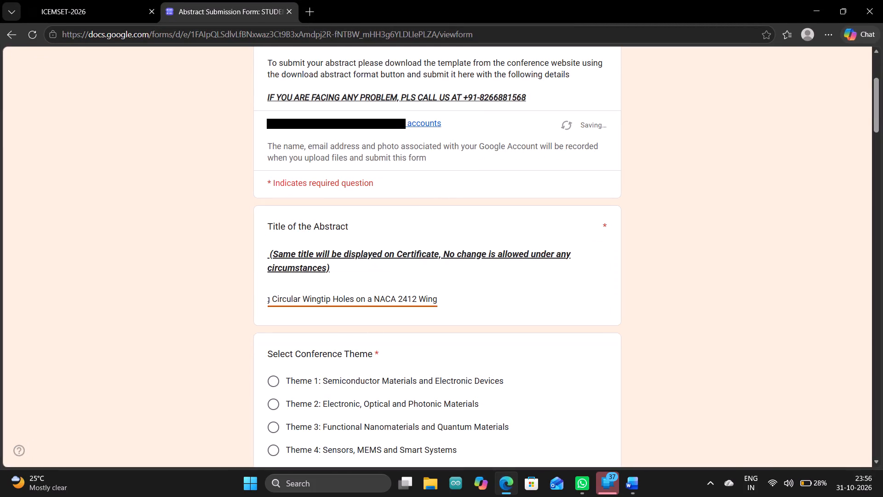
# Review the conference theme selection and continue to the mode of participation question.
pyautogui.scroll(-3, 375, 318)
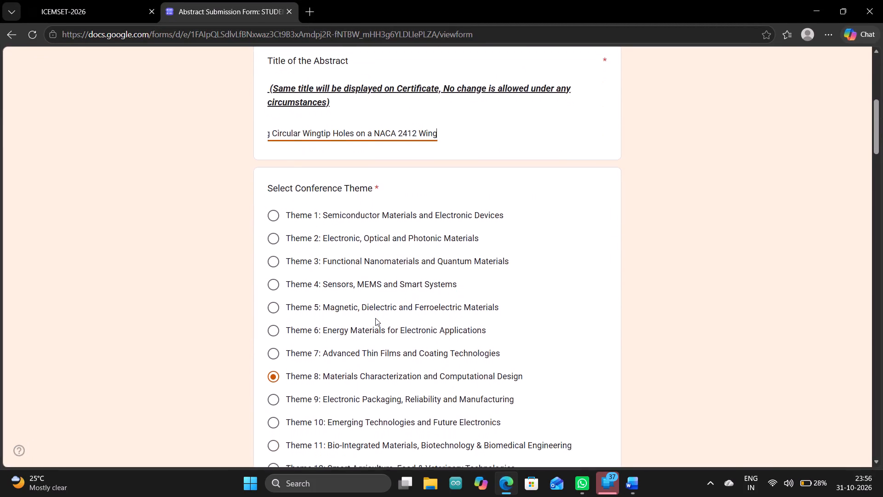
pyautogui.scroll(-2, 375, 318)
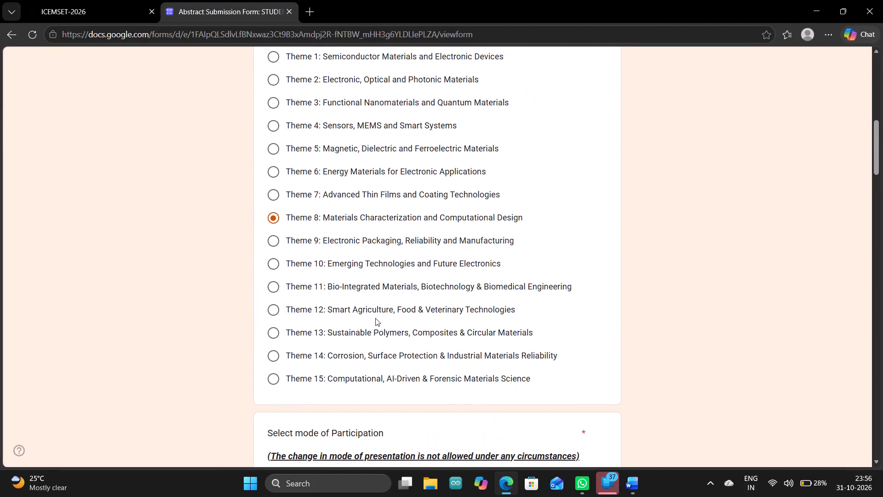
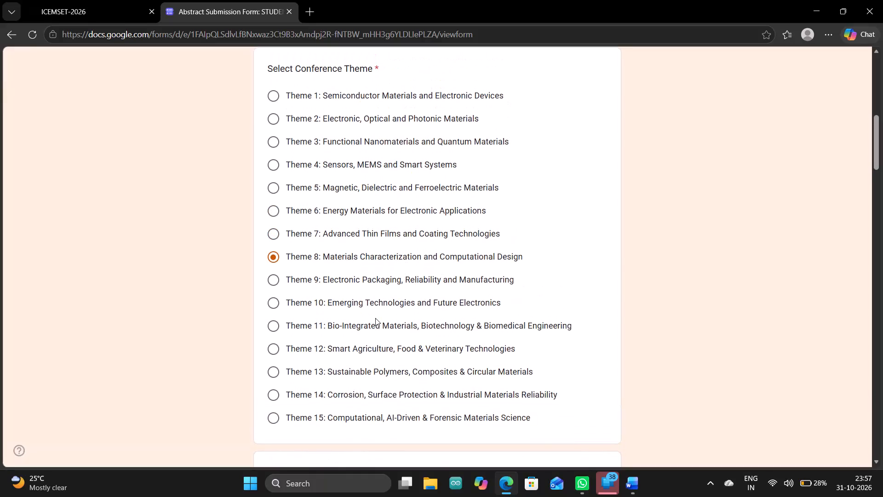
# Recheck the entered abstract title and the conference theme selection in the submission form.
pyautogui.hscroll(-7, 375, 318)
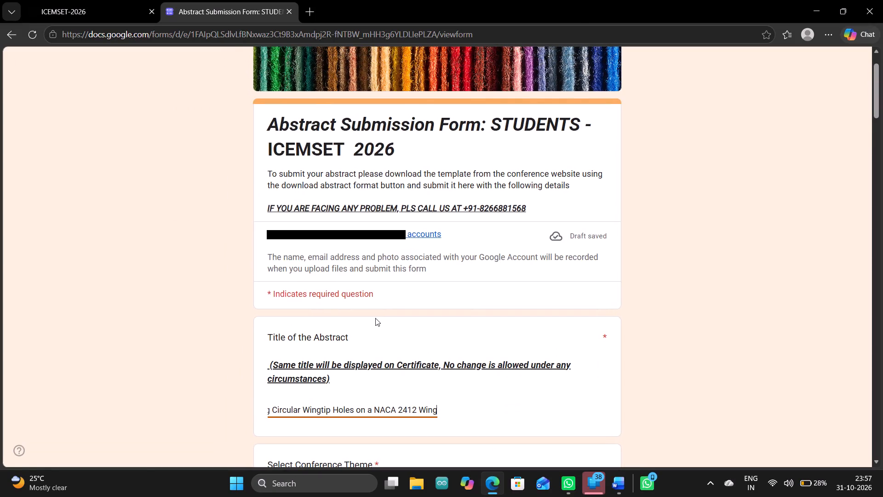
pyautogui.scroll(-8, 375, 318)
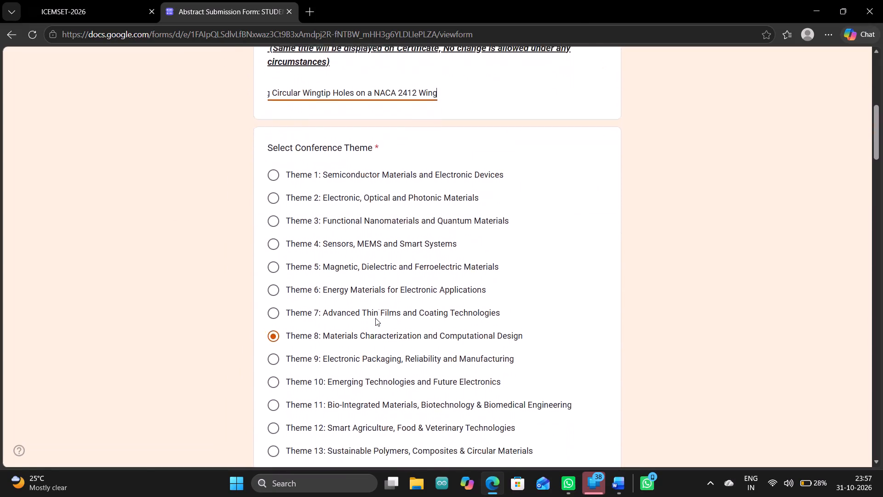
pyautogui.scroll(-3, 375, 318)
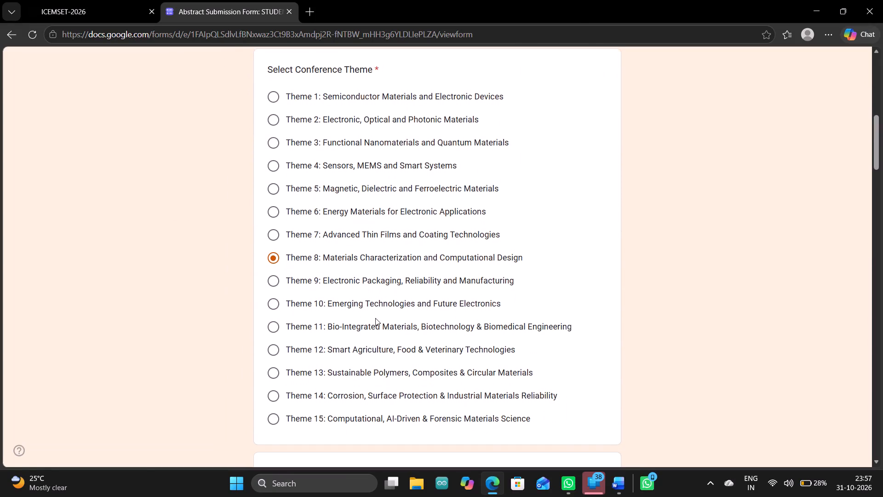
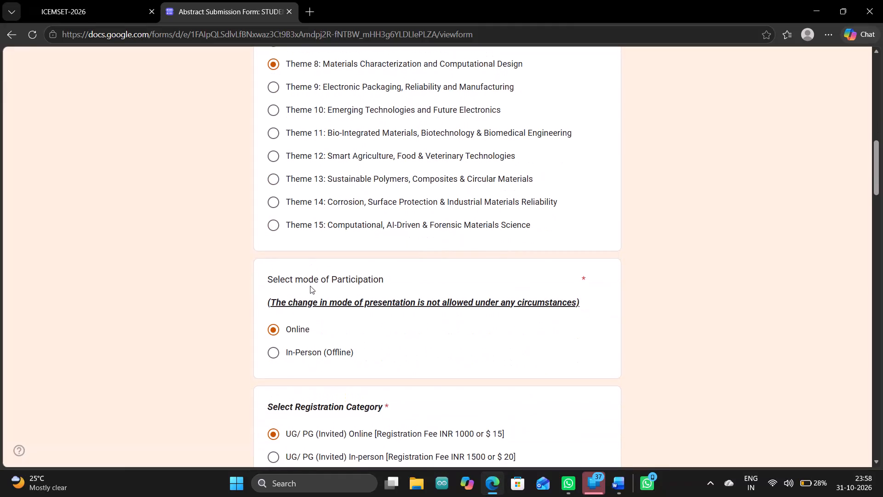
# Review the answers from mode of participation and registration category through the presenter's title, name, designation and department.
pyautogui.scroll(-5, 310, 286)
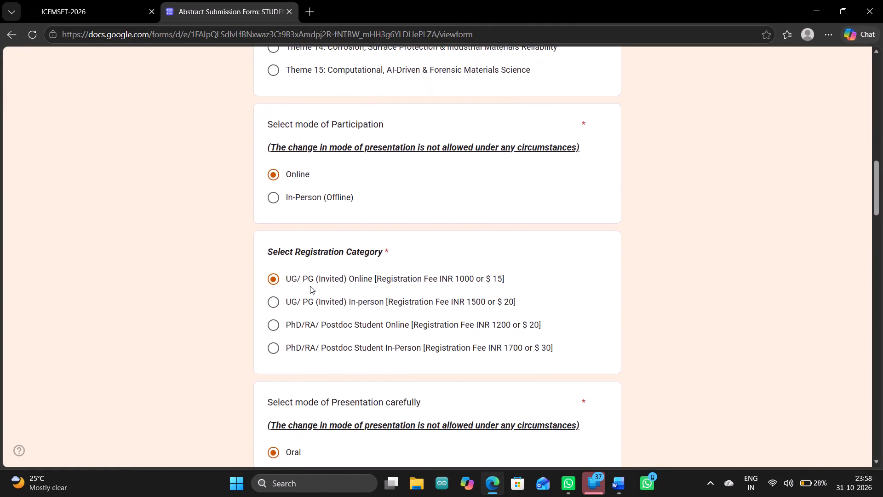
pyautogui.scroll(-2, 310, 286)
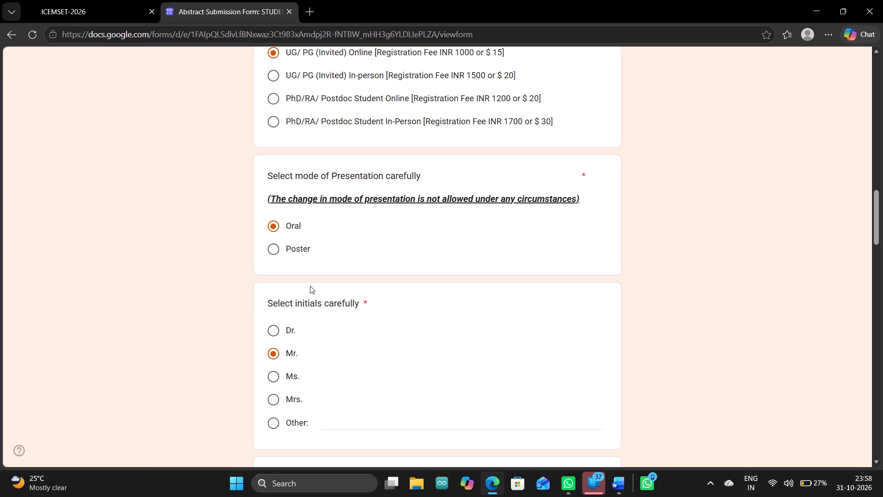
pyautogui.scroll(-2, 310, 286)
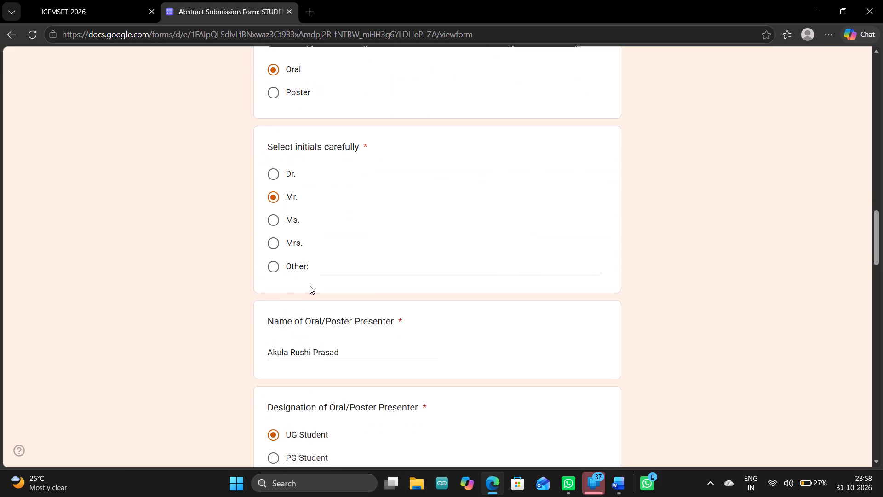
pyautogui.scroll(-2, 310, 286)
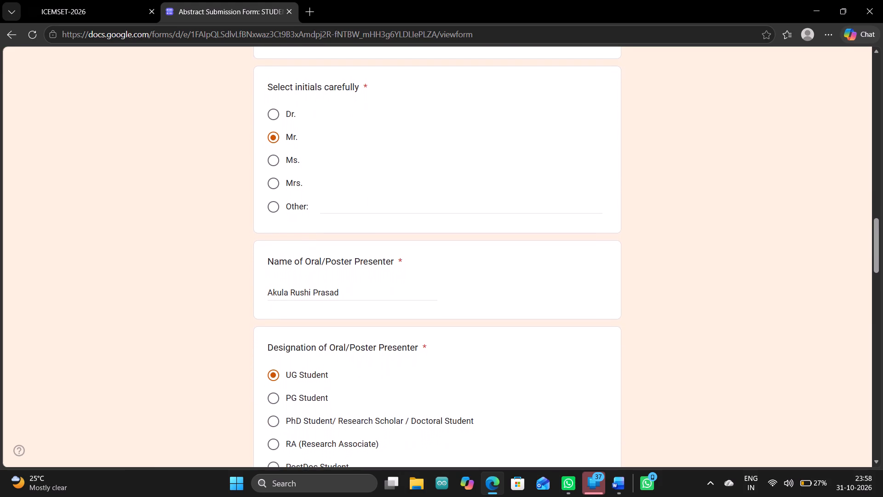
pyautogui.scroll(-2, 358, 294)
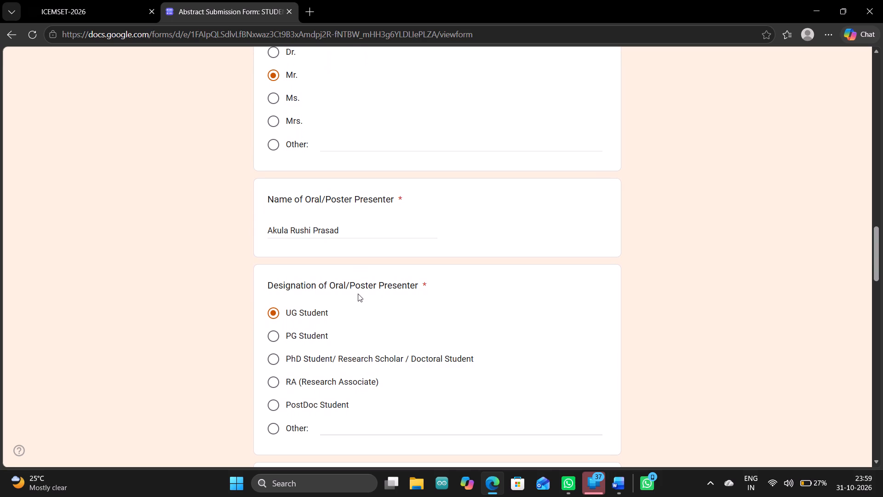
pyautogui.scroll(-1, 358, 294)
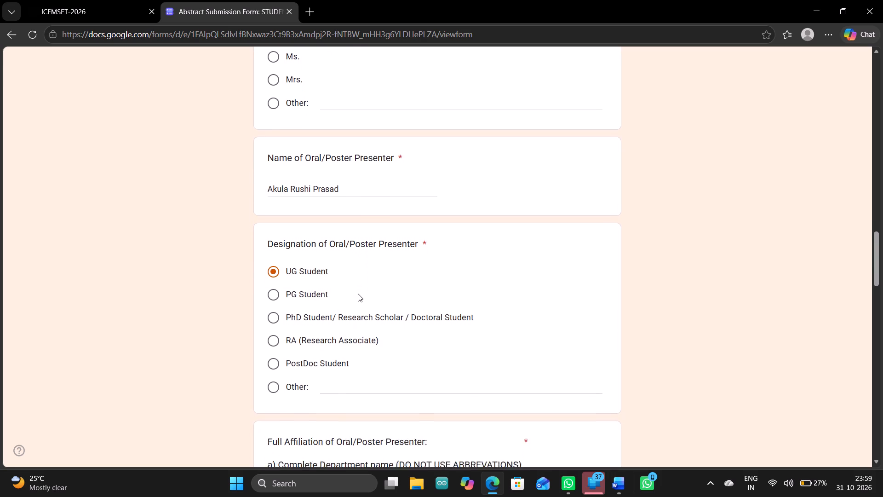
pyautogui.scroll(-5, 358, 294)
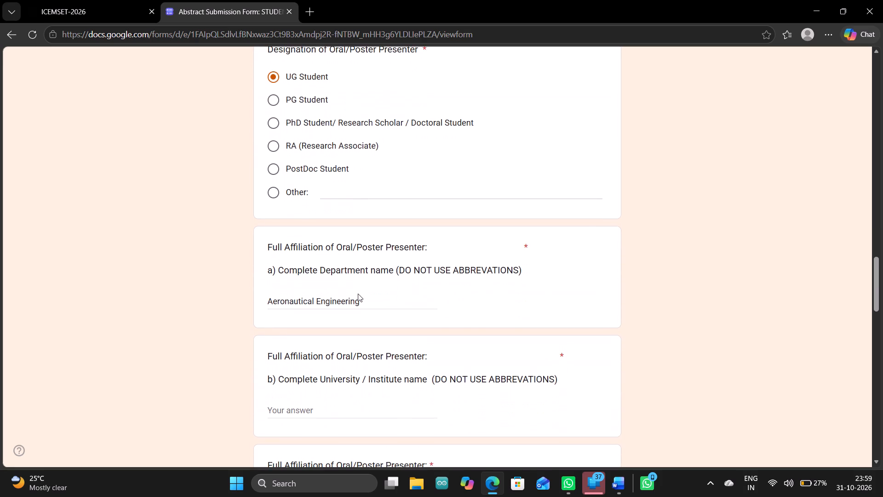
# Enter "Institute of Aeronautical Engineering" as the presenter's complete University / Institute name.
pyautogui.scroll(-3, 358, 294)
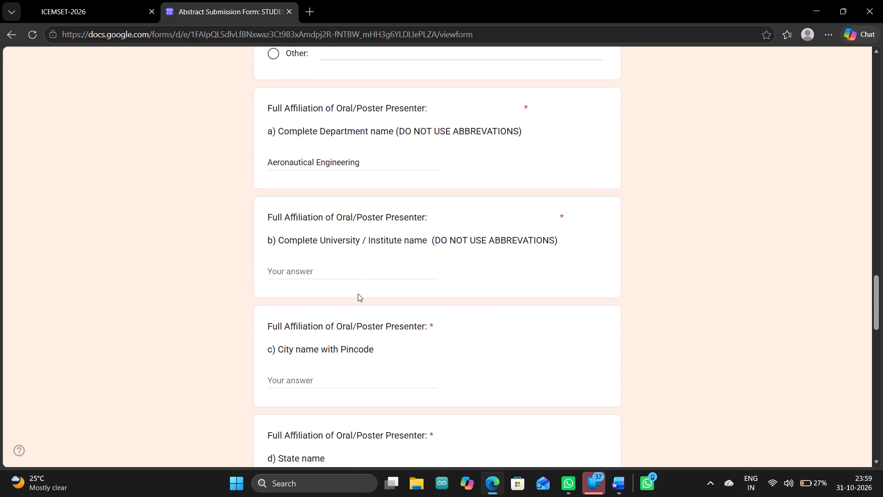
pyautogui.click(327, 271)
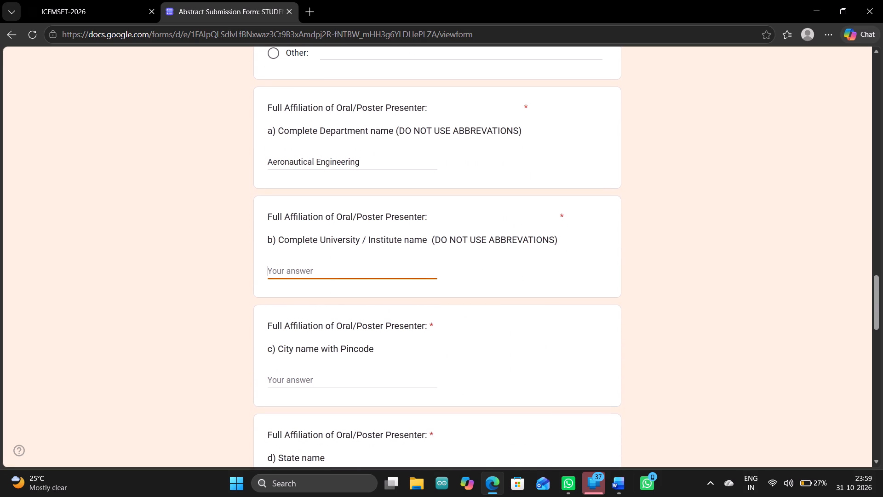
pyautogui.write('Institute')
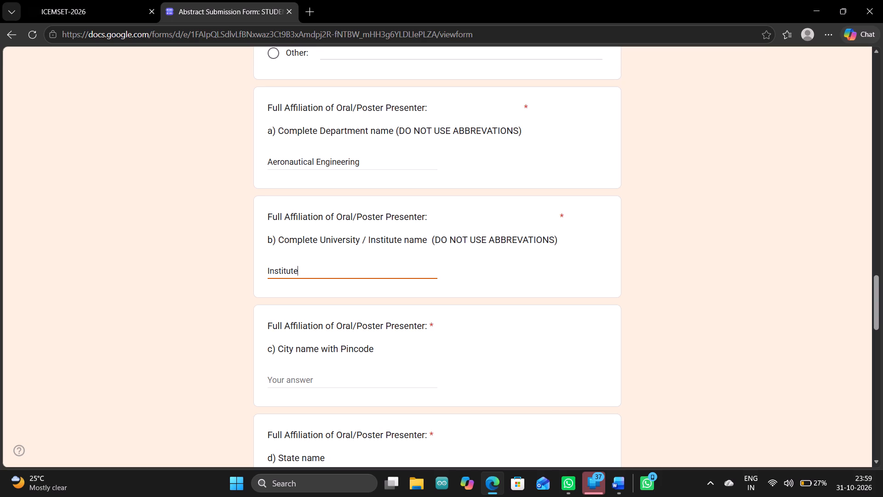
pyautogui.press('space')
pyautogui.write('of')
pyautogui.press('space')
pyautogui.write('Aeronautical')
pyautogui.press('space')
pyautogui.write('Engineering')
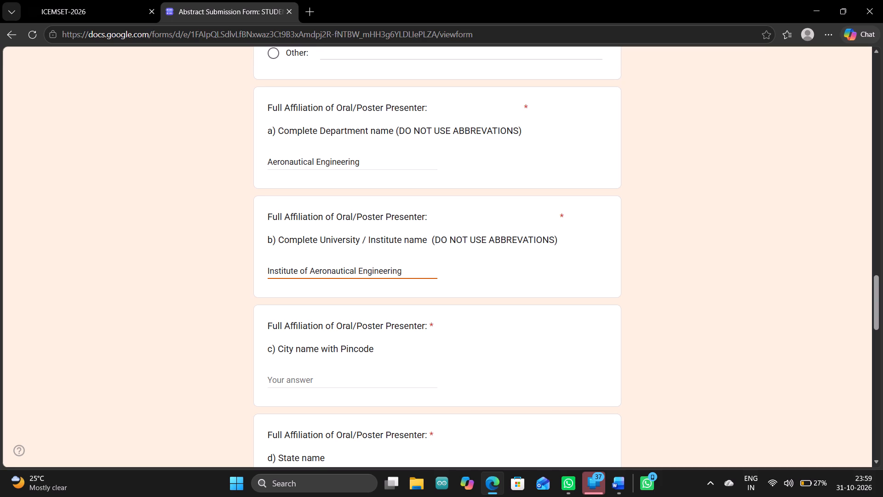
# Start the answer for the presenter's affiliation city name with pincode.
pyautogui.scroll(-1, 353, 363)
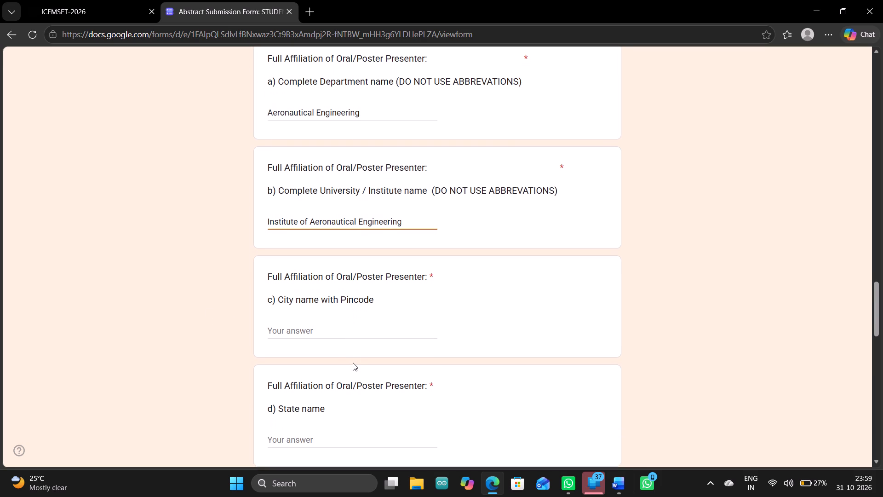
pyautogui.scroll(-1, 353, 363)
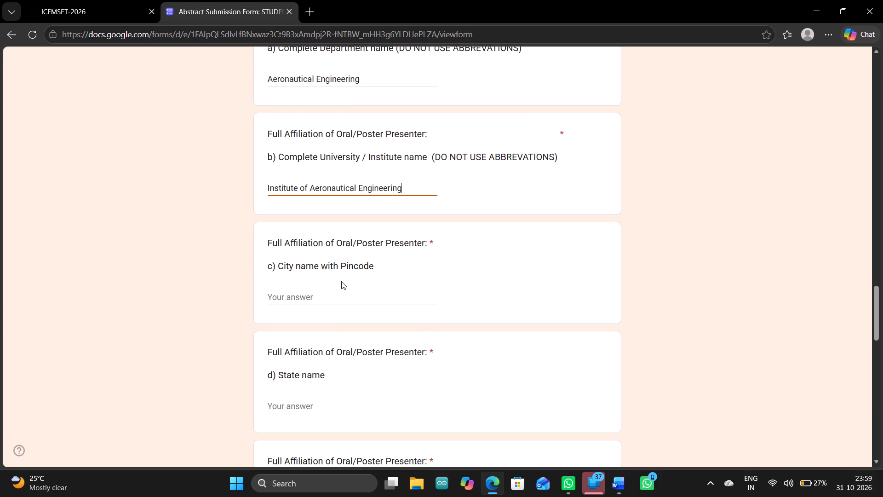
pyautogui.click(317, 295)
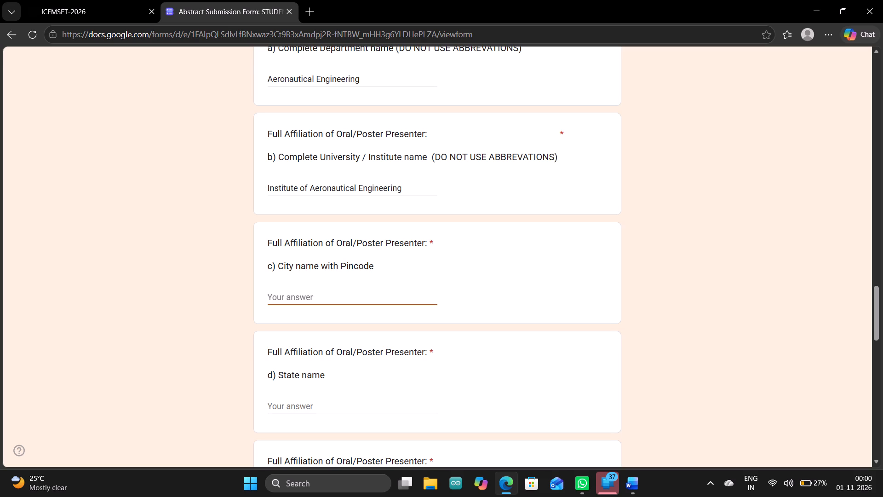
pyautogui.click(317, 295)
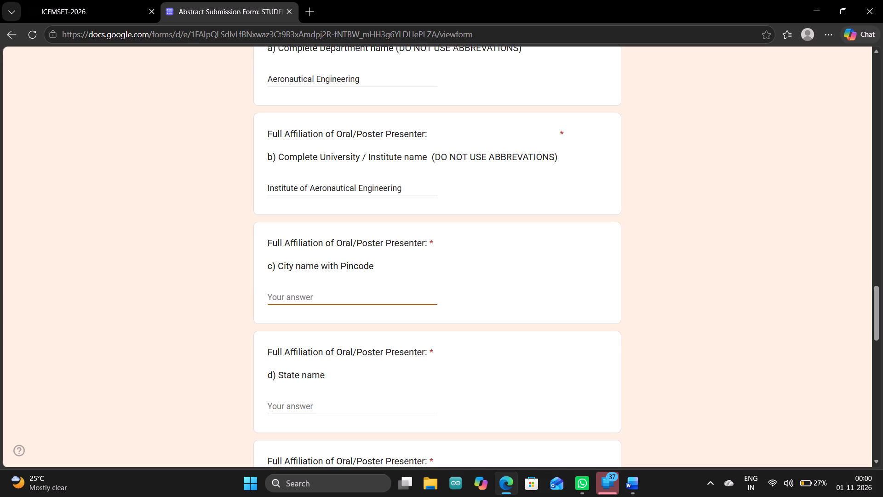
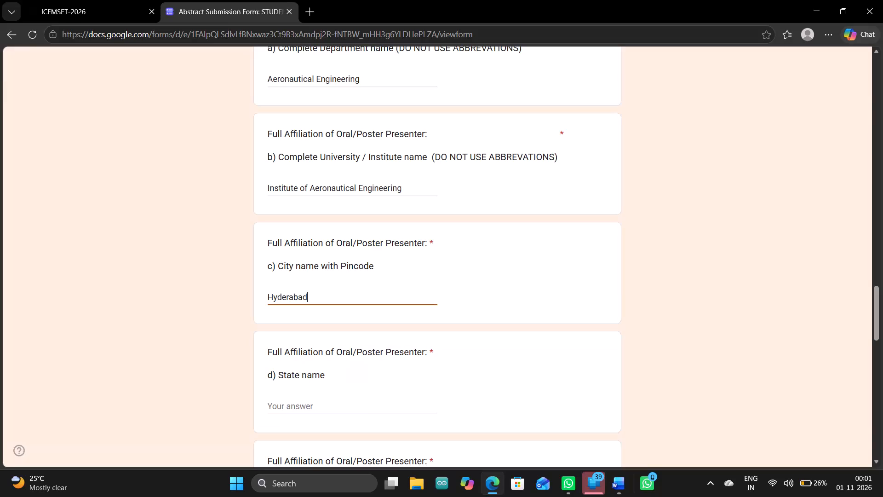
# Continue the presenter's affiliation city-with-pincode answer by adding a spaced hyphen after "Hyderabad" as the separator before the pincode.
pyautogui.press('n')
pyautogui.press('BackSpace')
pyautogui.press('space')
pyautogui.write('-')
pyautogui.press('space')
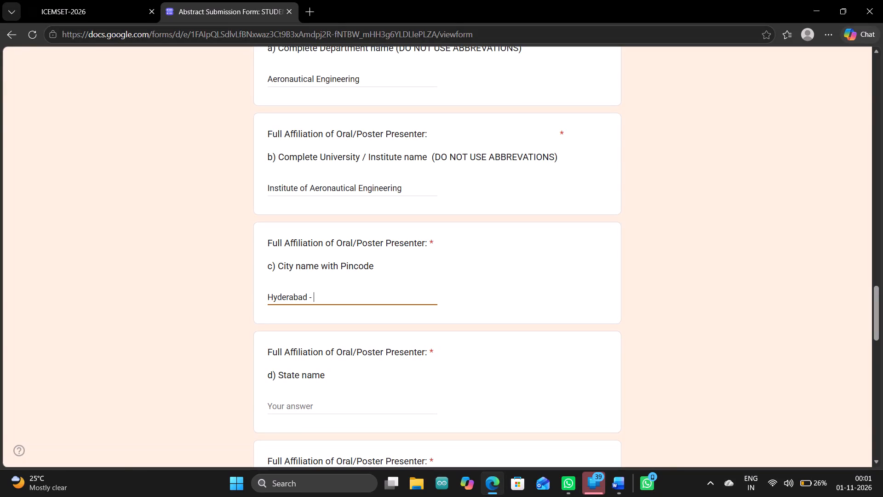
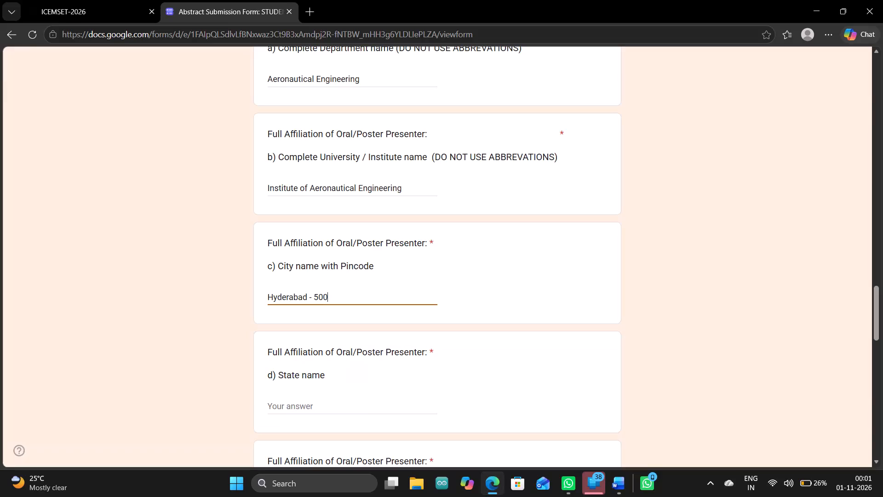
# Finish the pincode in the presenter's affiliation city answer so the entry reads "Hyderabad - 500043".
pyautogui.write('43')
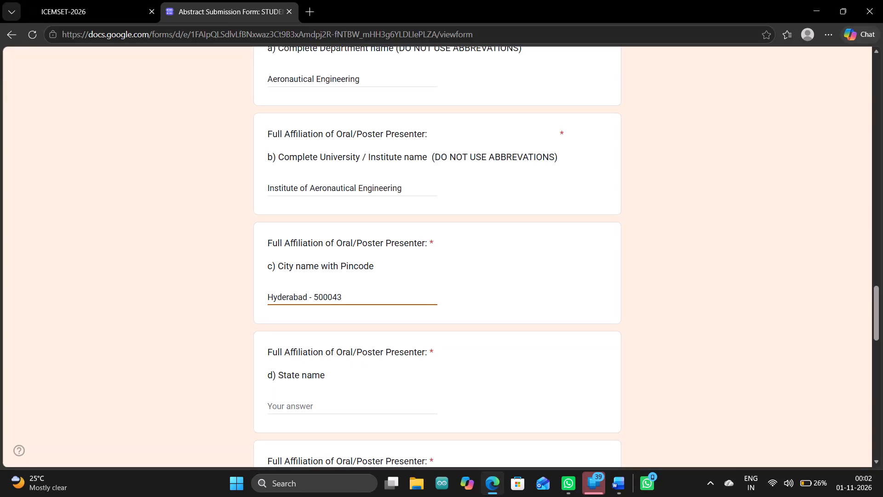
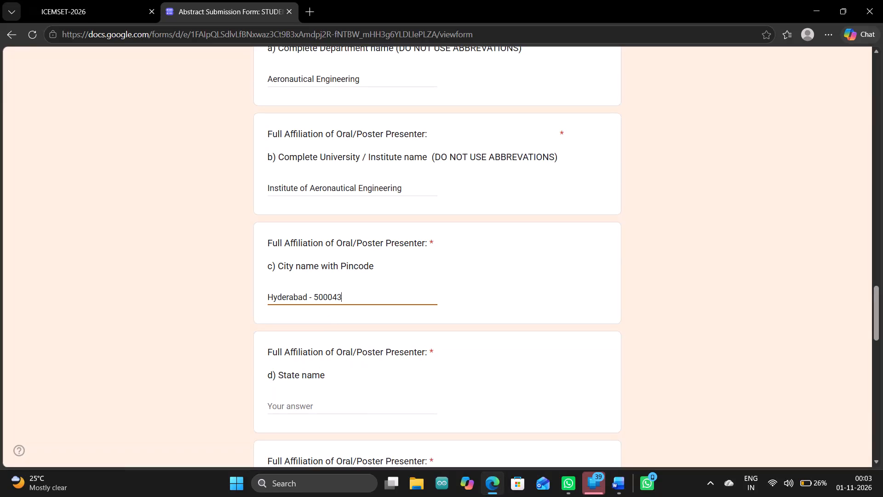
# Enter "Telangana" as the state name in the oral/poster presenter's full affiliation.
pyautogui.click(311, 405)
pyautogui.write('Telangana')
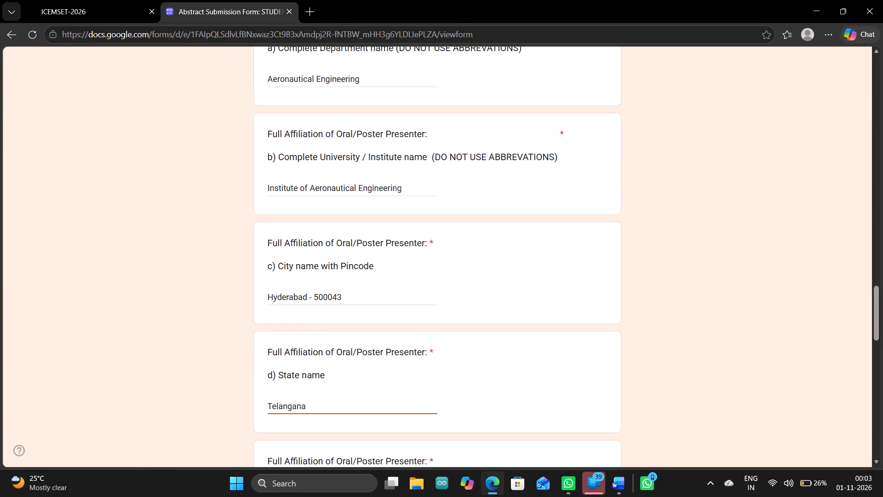
pyautogui.scroll(-4, 311, 405)
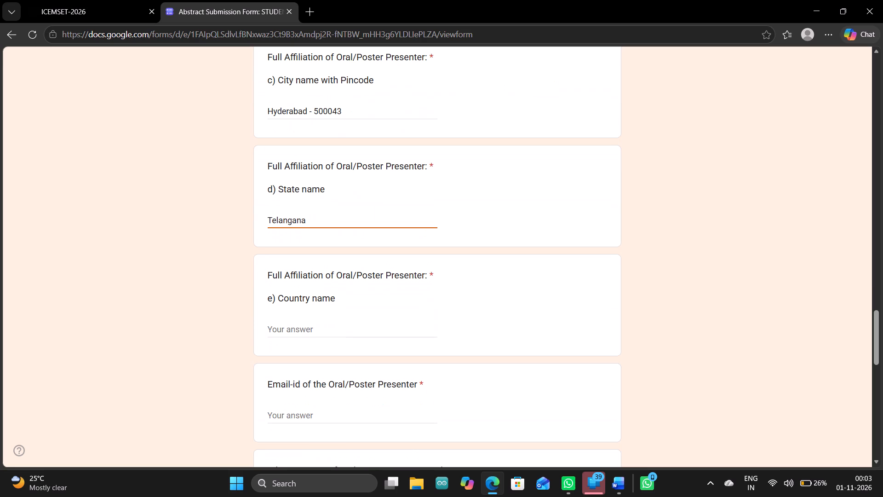
pyautogui.scroll(-1, 311, 405)
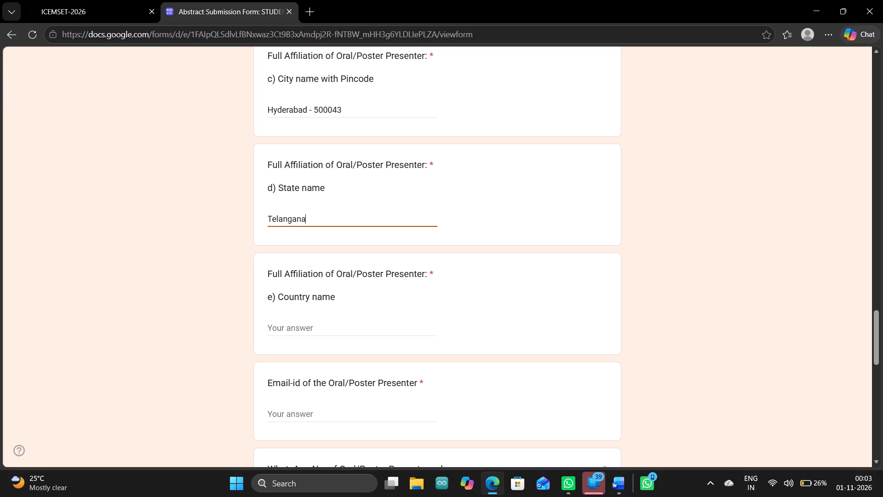
# Enter "India" as the country name in the oral/poster presenter's full affiliation.
pyautogui.scroll(-1, 311, 405)
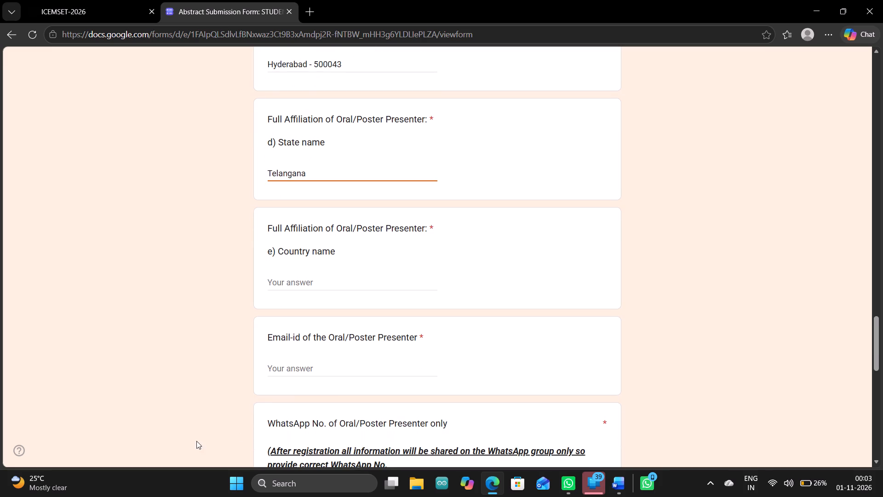
pyautogui.click(308, 278)
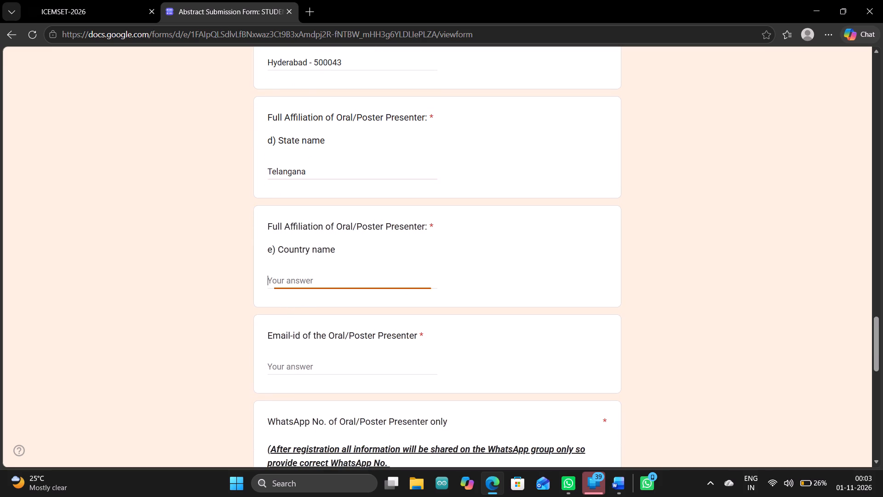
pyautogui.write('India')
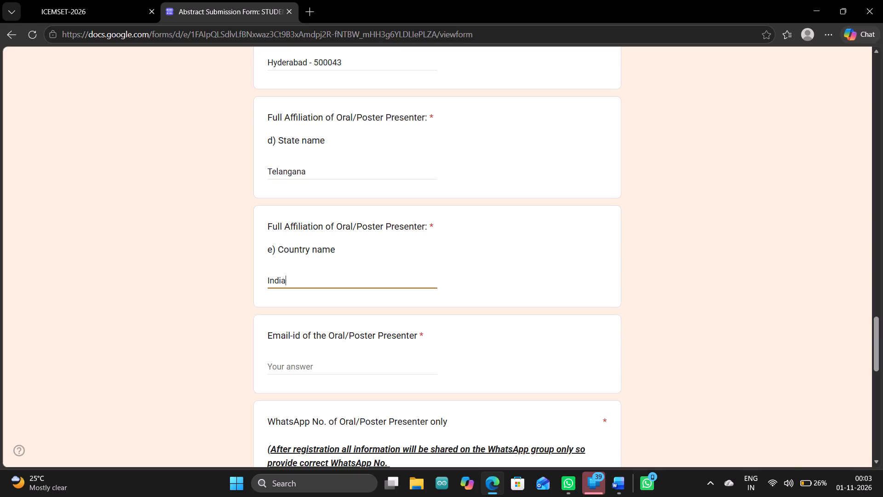
# Fill in the oral/poster presenter's email-id using the saved email address.
pyautogui.click(282, 370)
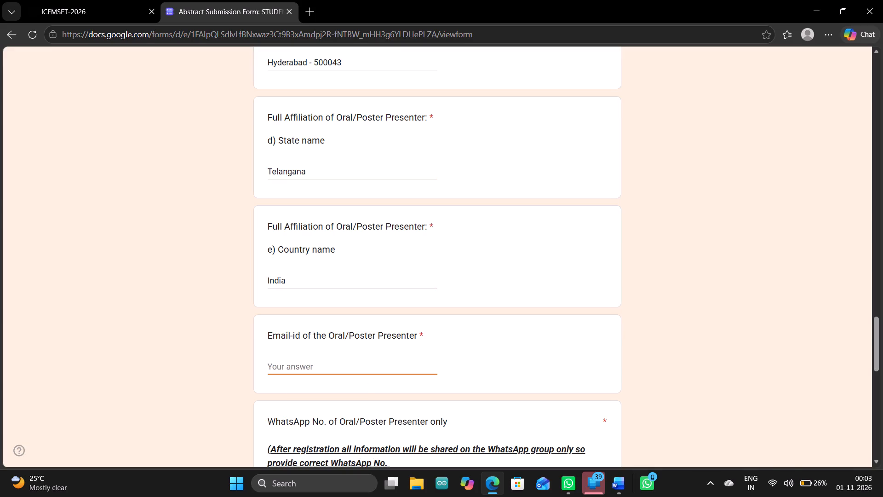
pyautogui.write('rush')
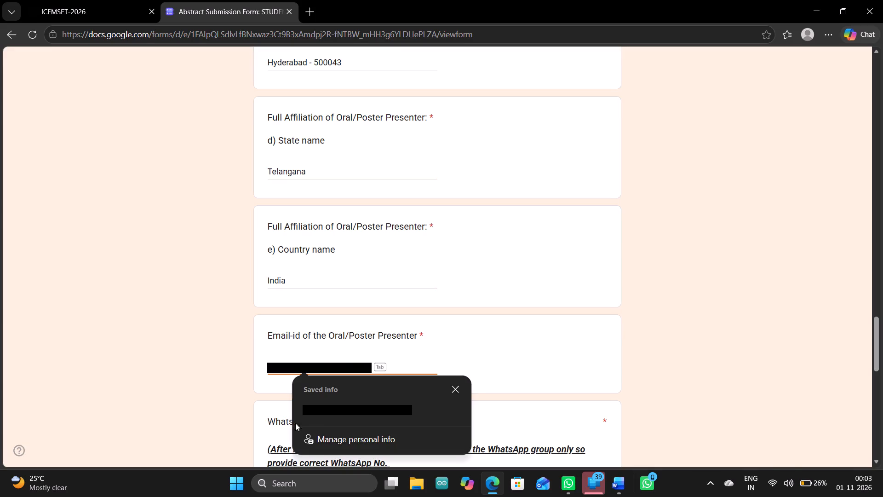
pyautogui.click(331, 408)
# Proceed to the required WhatsApp number question for the oral/poster presenter.
pyautogui.scroll(-1, 331, 408)
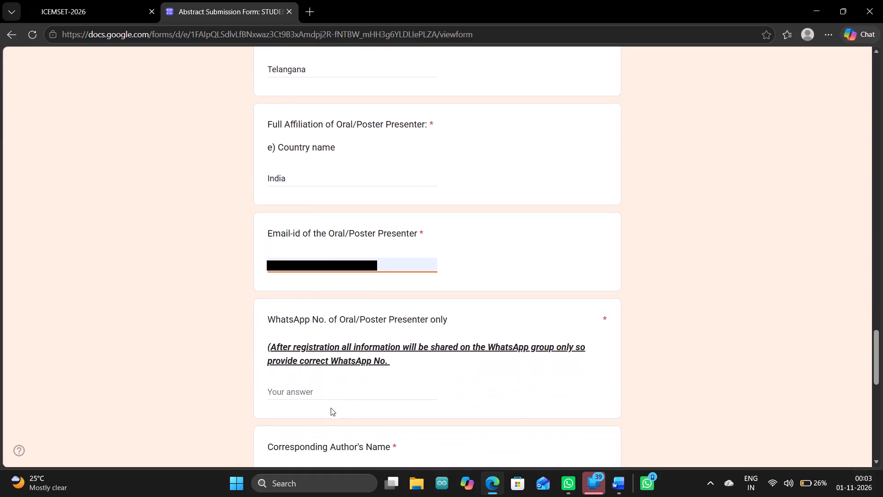
pyautogui.scroll(-4, 331, 408)
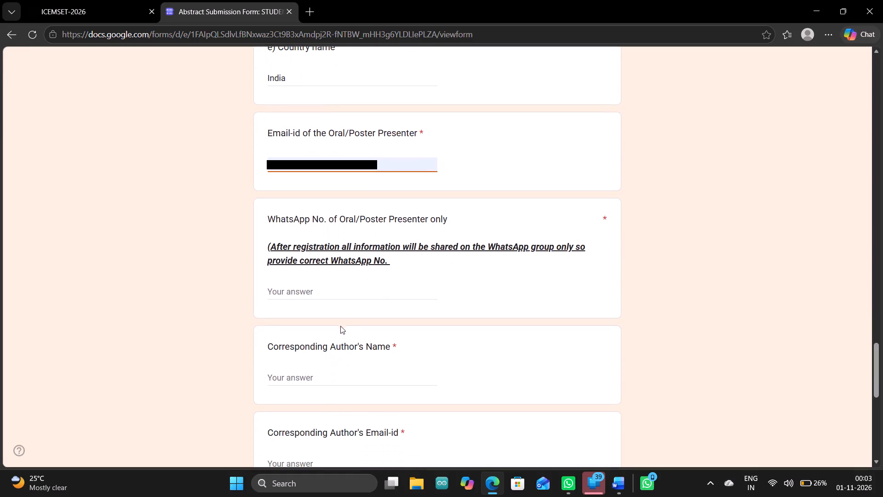
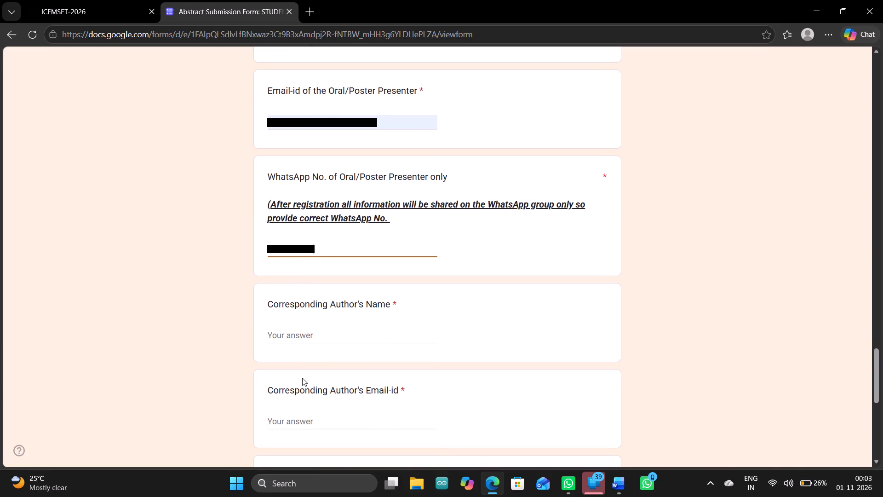
# Start adding the abstract document to the Submit Abstract question by browsing the computer's files for the upload.
pyautogui.scroll(-2, 302, 378)
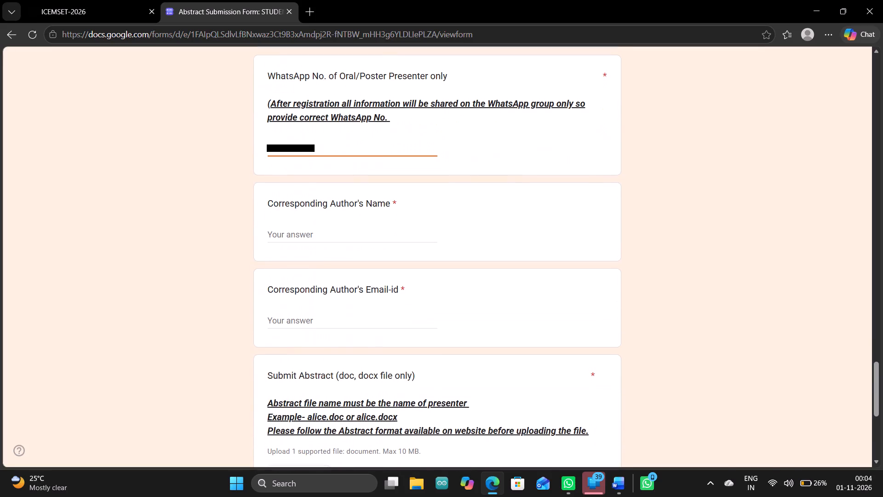
pyautogui.scroll(-1, 323, 335)
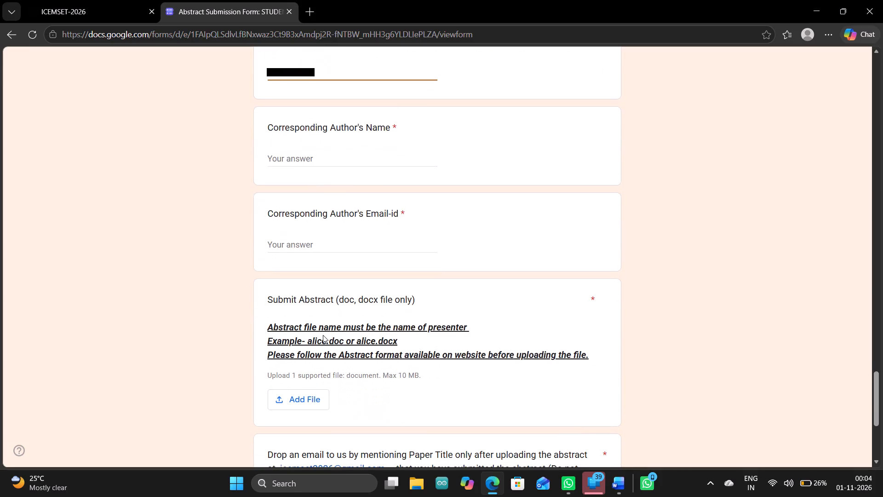
pyautogui.scroll(-2, 323, 335)
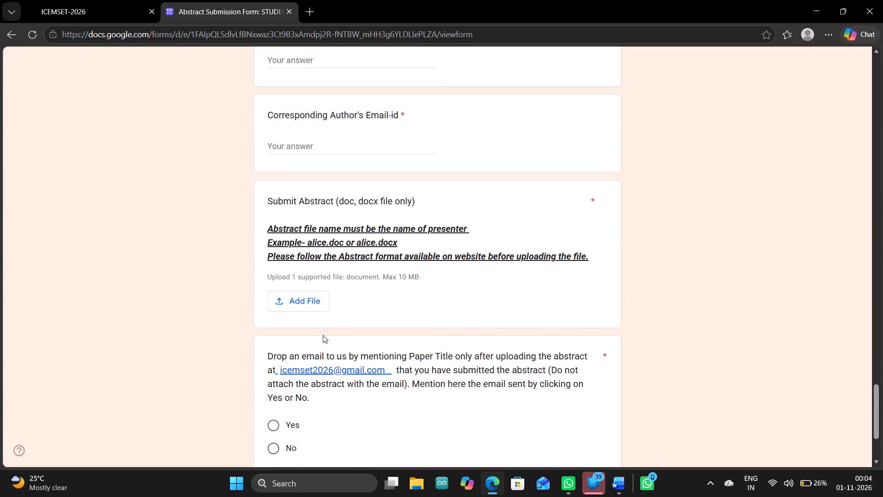
pyautogui.scroll(-1, 323, 335)
pyautogui.click(314, 245)
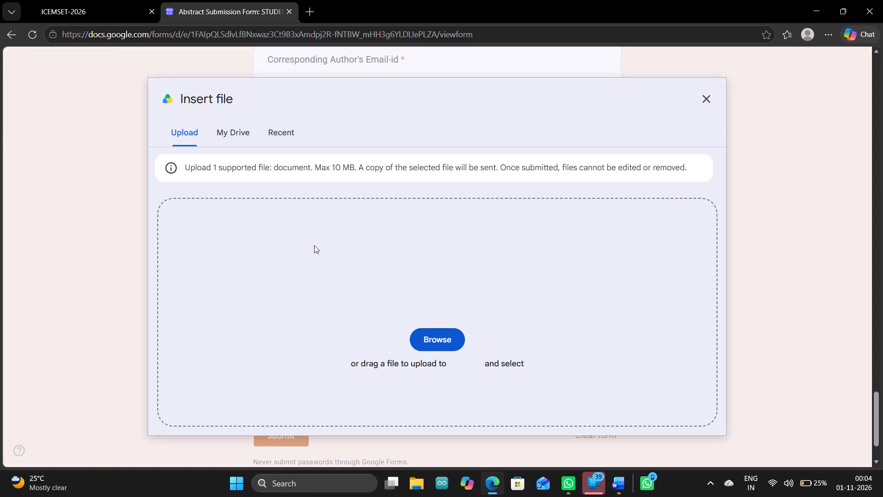
pyautogui.click(275, 137)
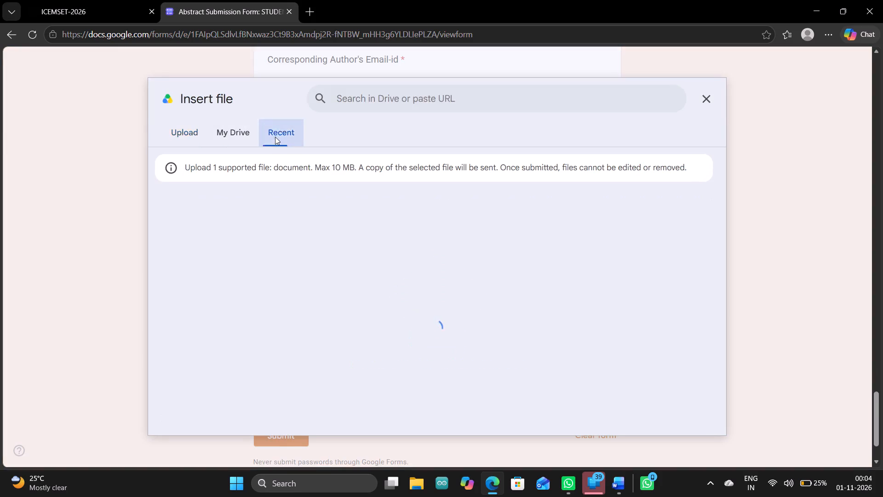
pyautogui.click(188, 132)
pyautogui.click(448, 330)
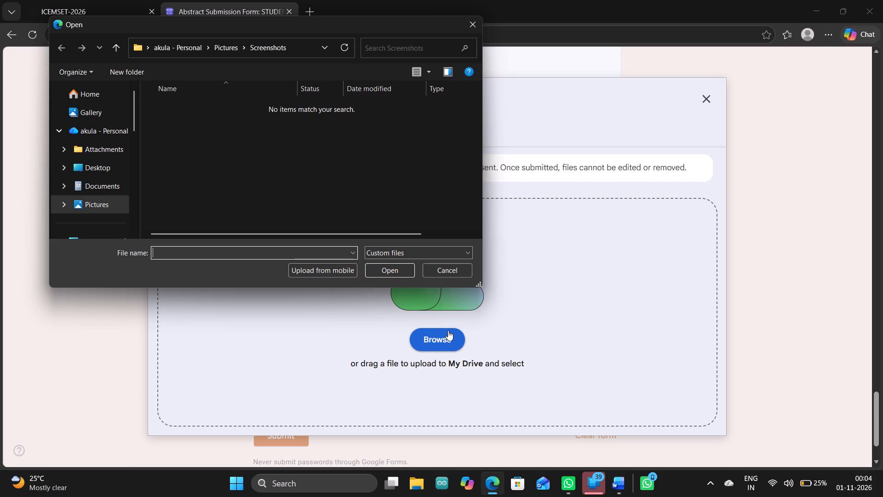
# Upload the Word abstract named after the presenter from the EDP PROJECT folder in Documents to the Submit Abstract question.
pyautogui.click(113, 180)
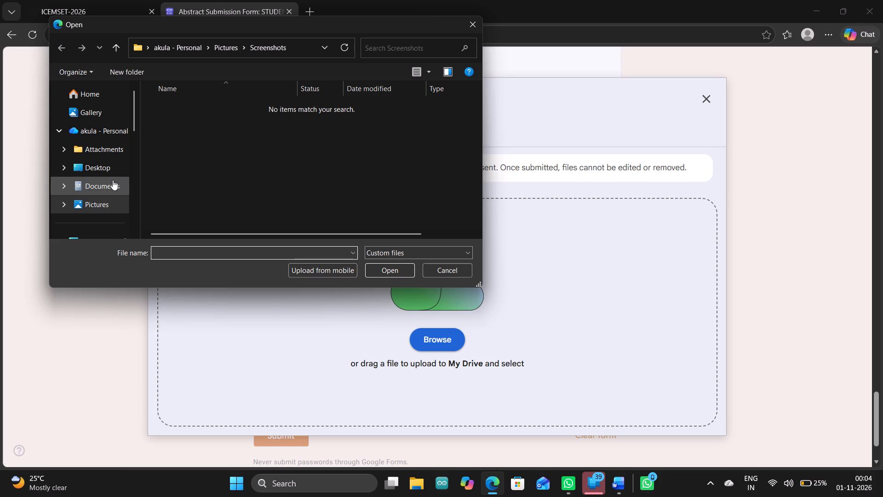
pyautogui.doubleClick(206, 164)
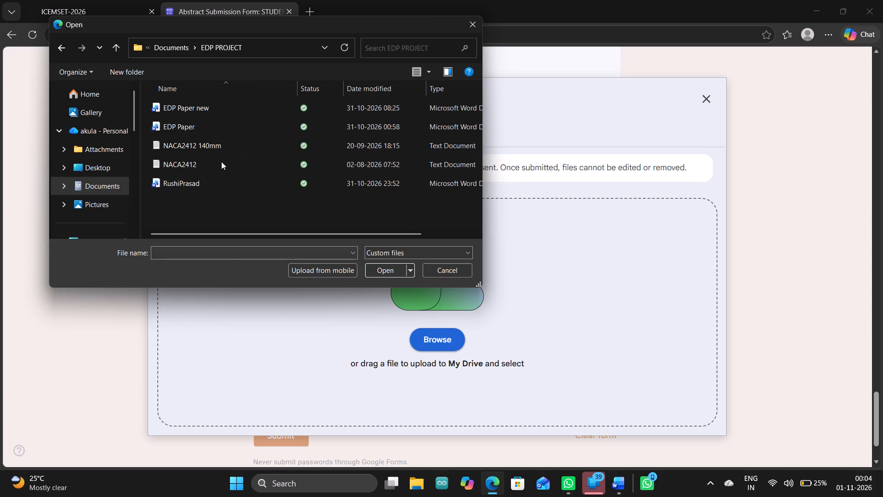
pyautogui.click(223, 183)
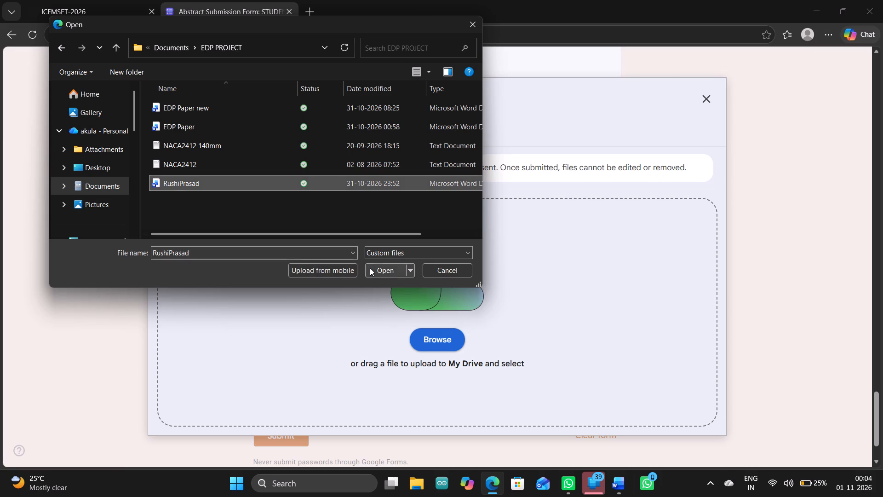
pyautogui.click(370, 268)
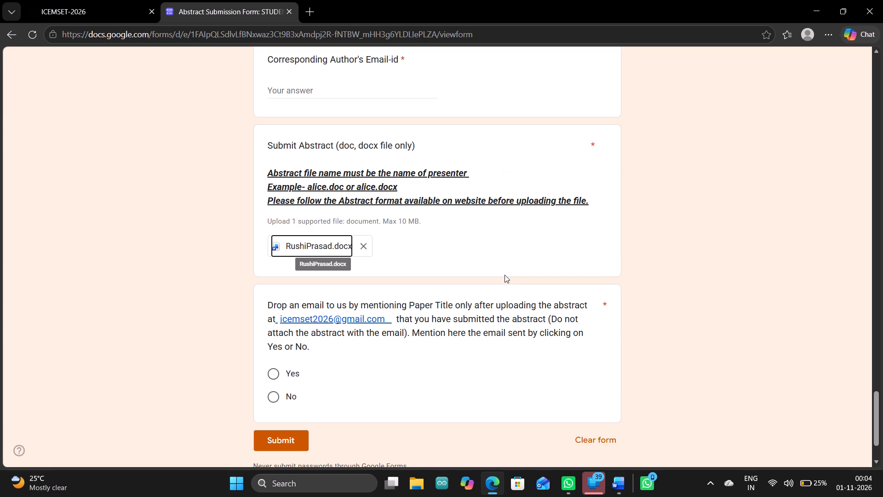
# Answer Yes to the question on whether the paper title email has been sent to the conference.
pyautogui.click(272, 373)
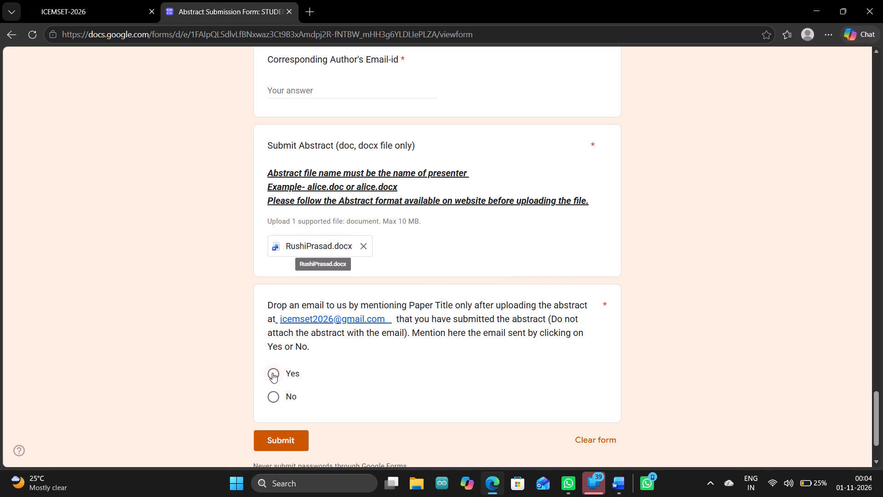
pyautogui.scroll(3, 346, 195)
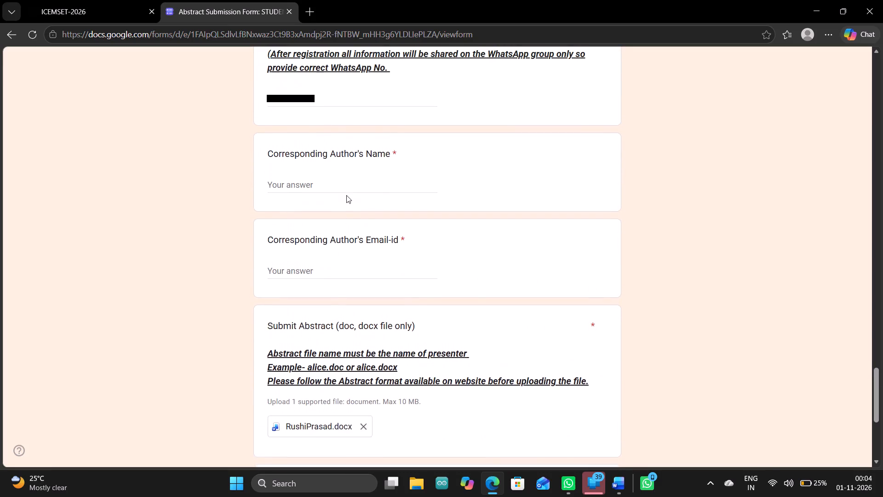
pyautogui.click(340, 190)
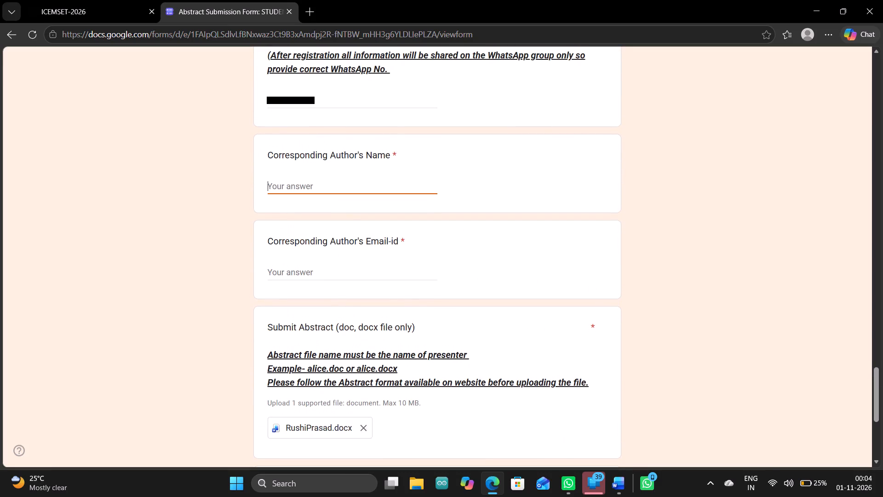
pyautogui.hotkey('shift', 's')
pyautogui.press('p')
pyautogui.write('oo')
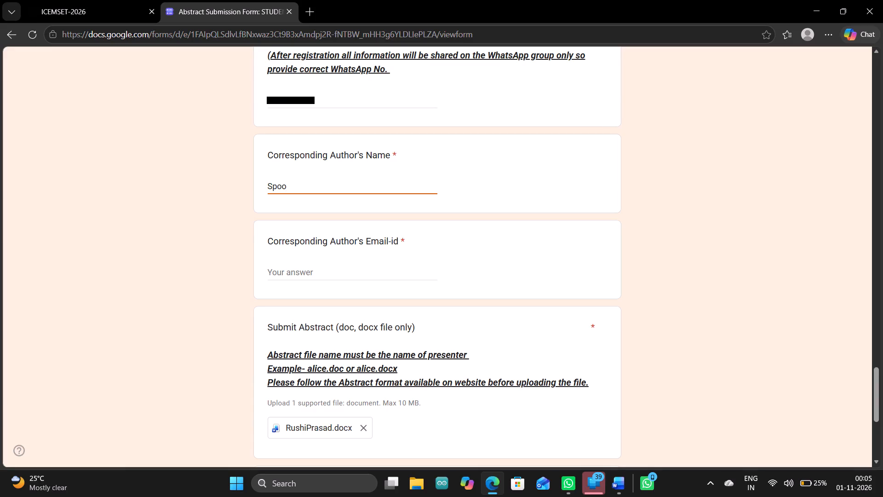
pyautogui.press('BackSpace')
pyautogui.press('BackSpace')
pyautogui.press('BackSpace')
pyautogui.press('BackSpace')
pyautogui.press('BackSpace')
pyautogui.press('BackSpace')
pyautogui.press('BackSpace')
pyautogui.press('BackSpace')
# Review the filled-in answers across the abstract submission form, from the presenter details up to the title and back to the corresponding author questions.
pyautogui.scroll(3, 309, 192)
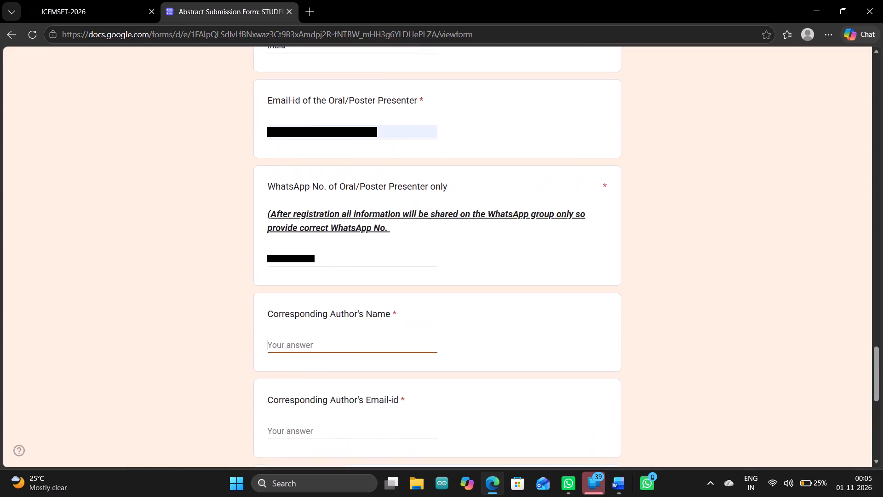
pyautogui.scroll(4, 309, 192)
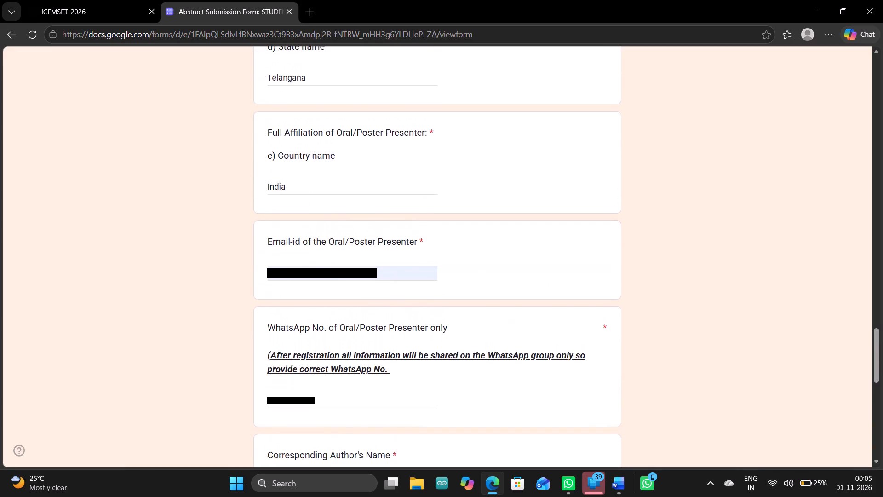
pyautogui.scroll(5, 309, 192)
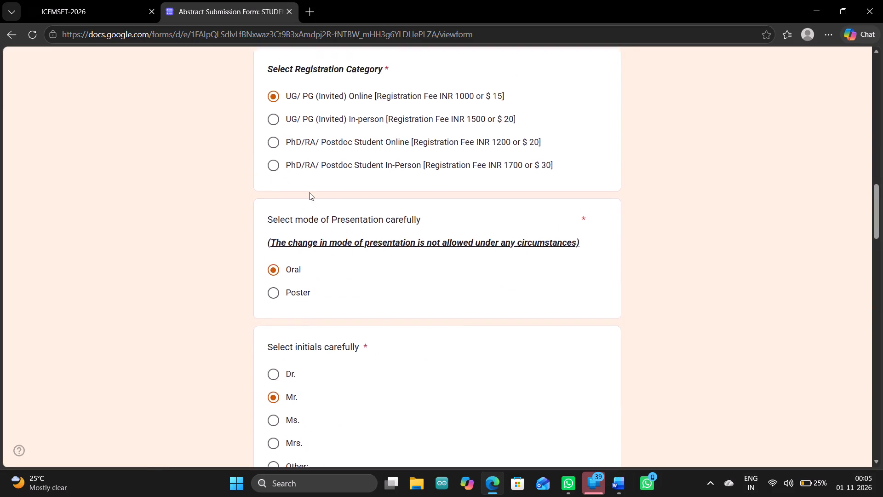
pyautogui.scroll(8, 309, 192)
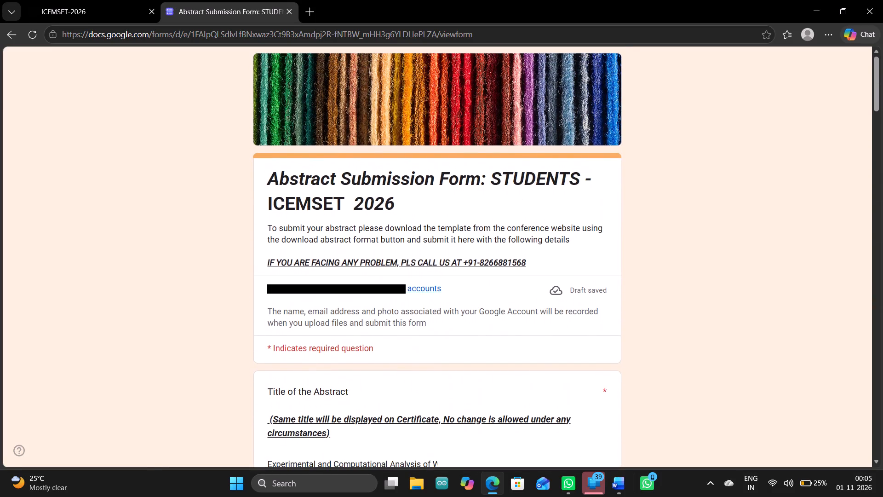
pyautogui.scroll(-13, 309, 192)
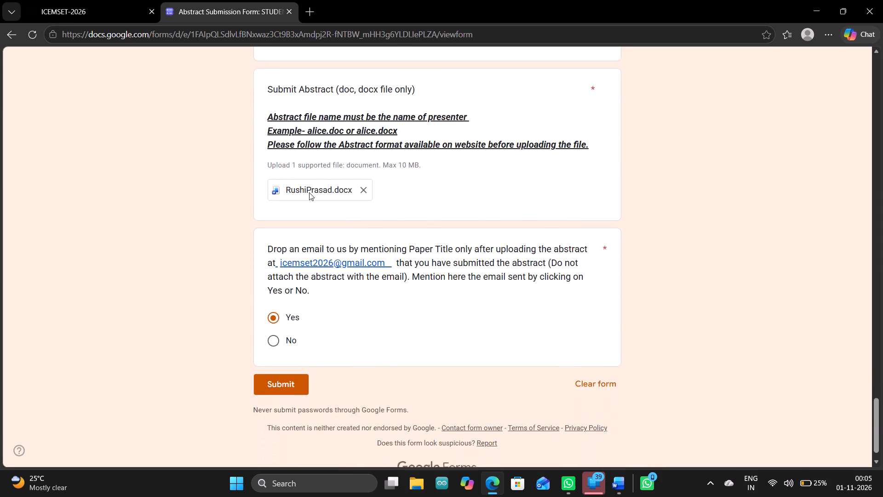
pyautogui.scroll(3, 309, 192)
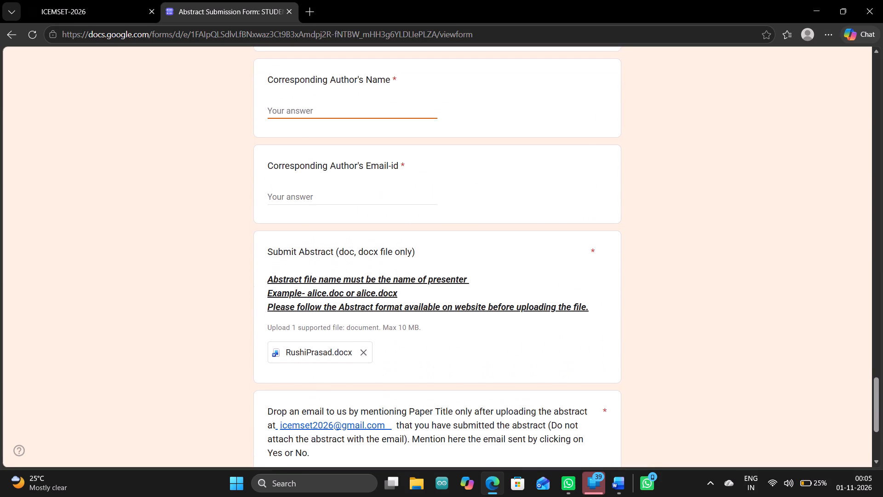
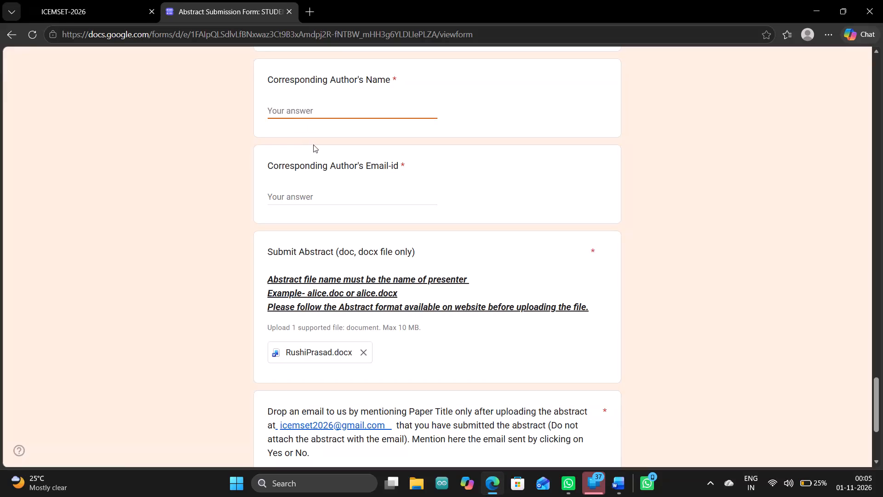
# Fill in the corresponding author's first and last name in the Corresponding Author's Name question.
pyautogui.scroll(1, 313, 144)
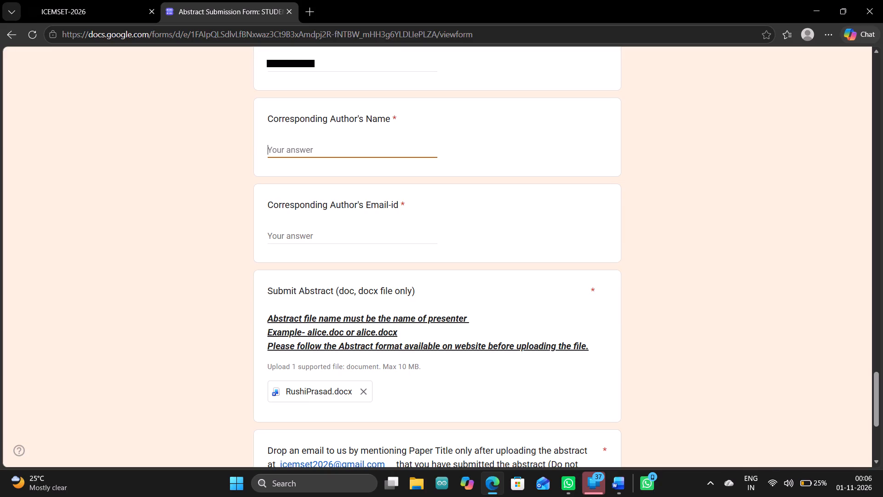
pyautogui.click(312, 146)
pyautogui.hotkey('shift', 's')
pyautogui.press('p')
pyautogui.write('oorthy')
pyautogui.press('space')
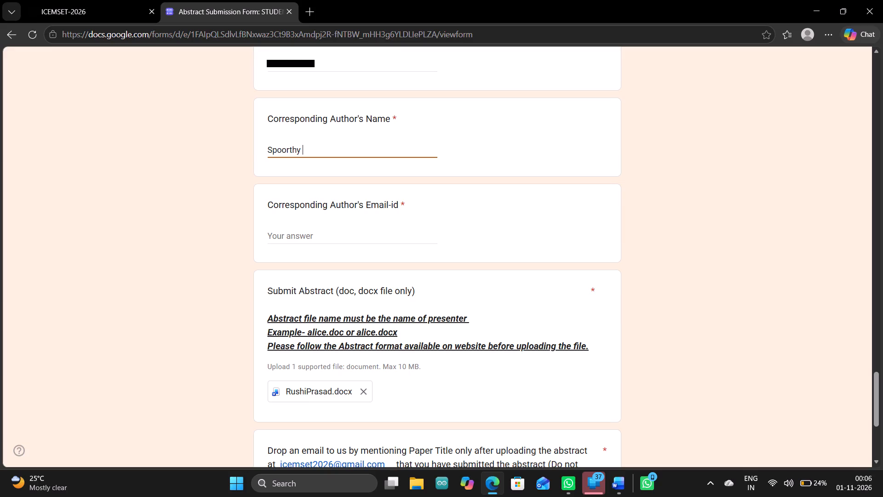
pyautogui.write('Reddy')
# Begin the answer to the Corresponding Author's Email-id question, reviewing the remaining answers down to the end of the form.
pyautogui.click(316, 230)
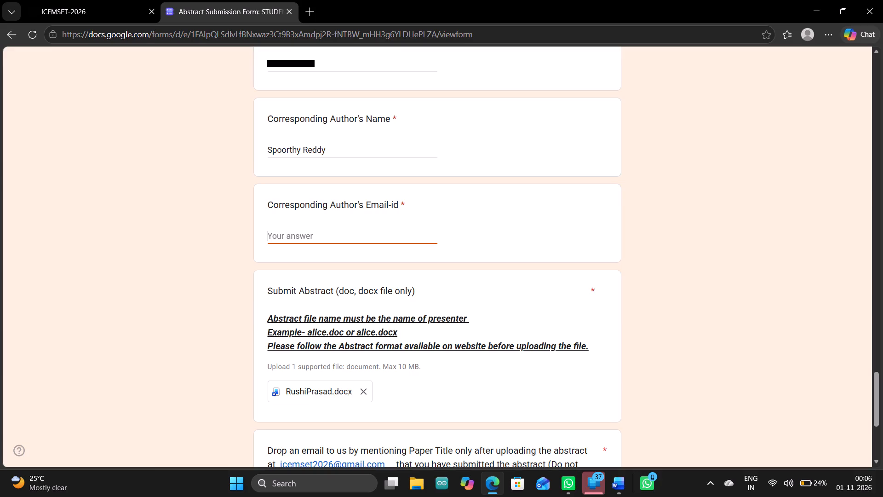
pyautogui.scroll(-4, 316, 230)
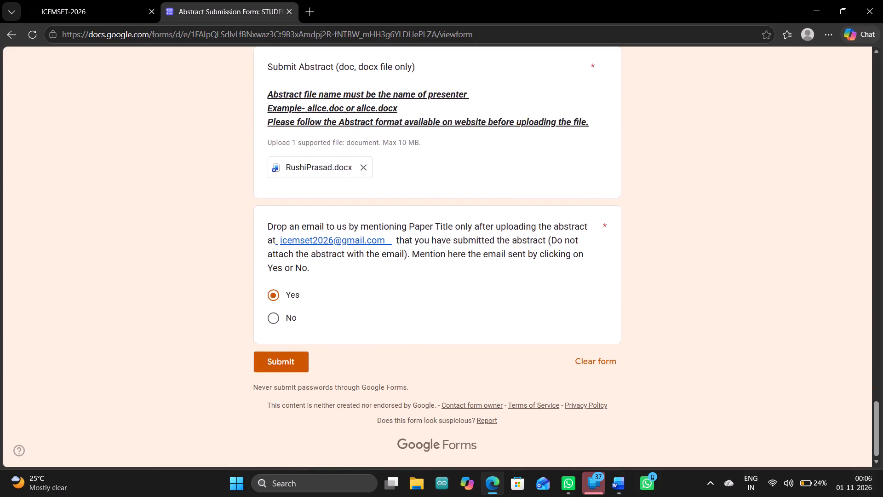
pyautogui.scroll(2, 316, 230)
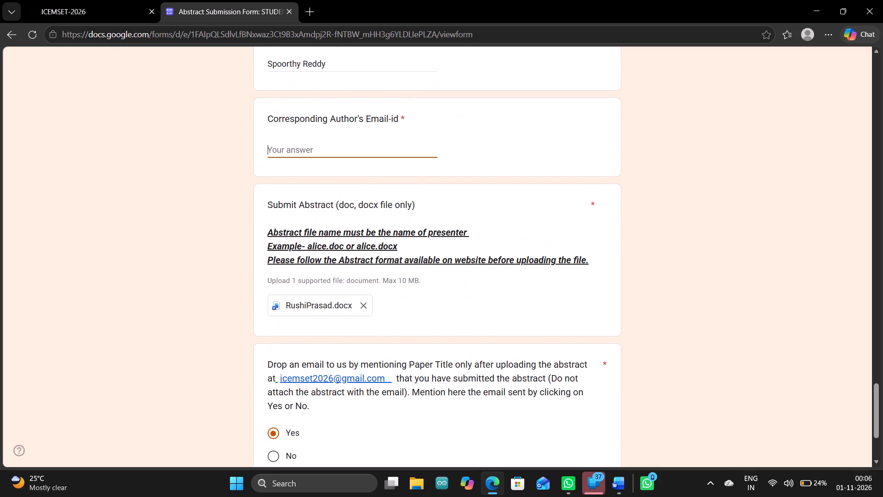
pyautogui.scroll(1, 316, 230)
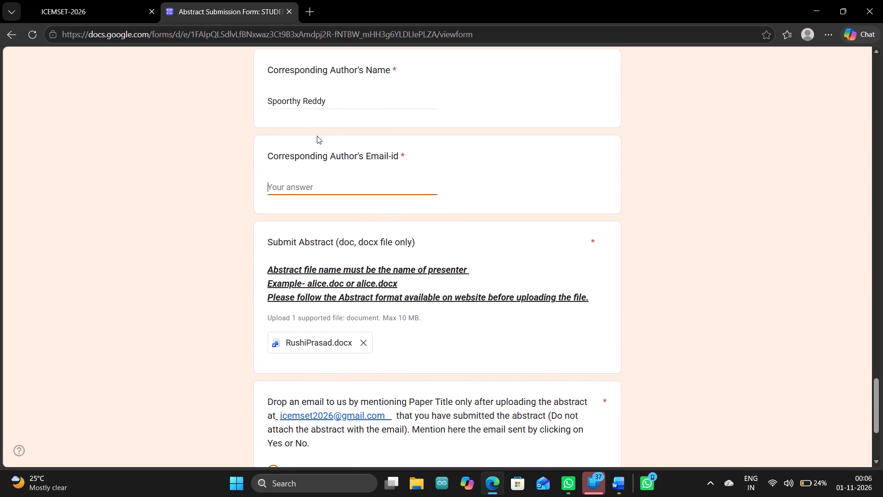
pyautogui.click(312, 179)
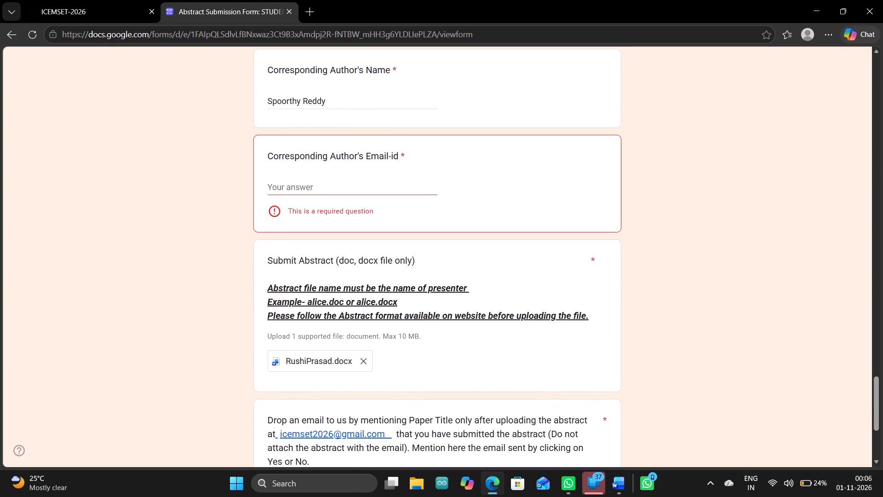
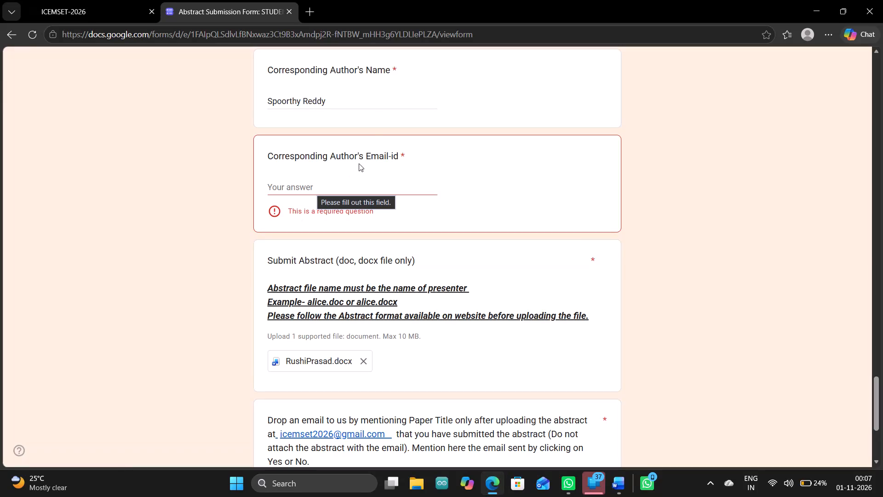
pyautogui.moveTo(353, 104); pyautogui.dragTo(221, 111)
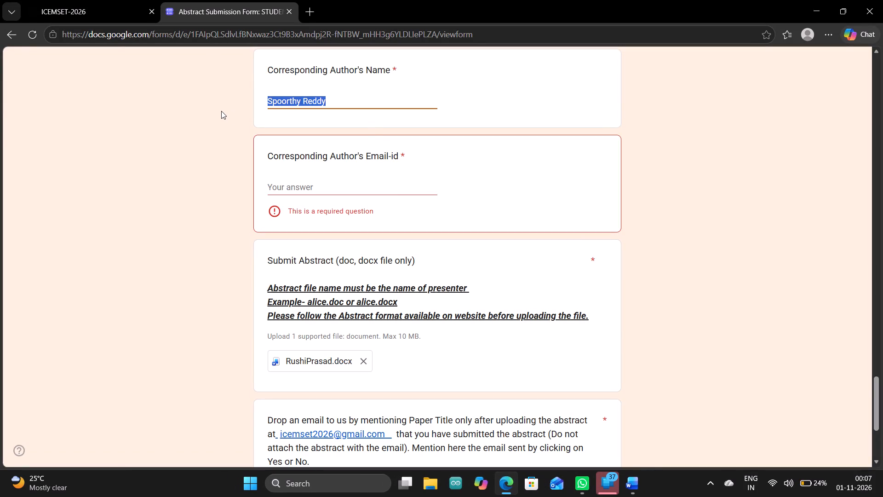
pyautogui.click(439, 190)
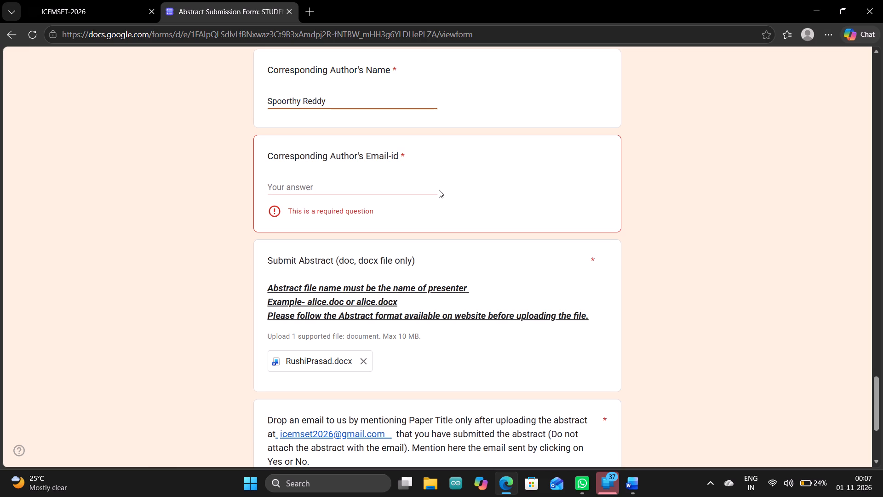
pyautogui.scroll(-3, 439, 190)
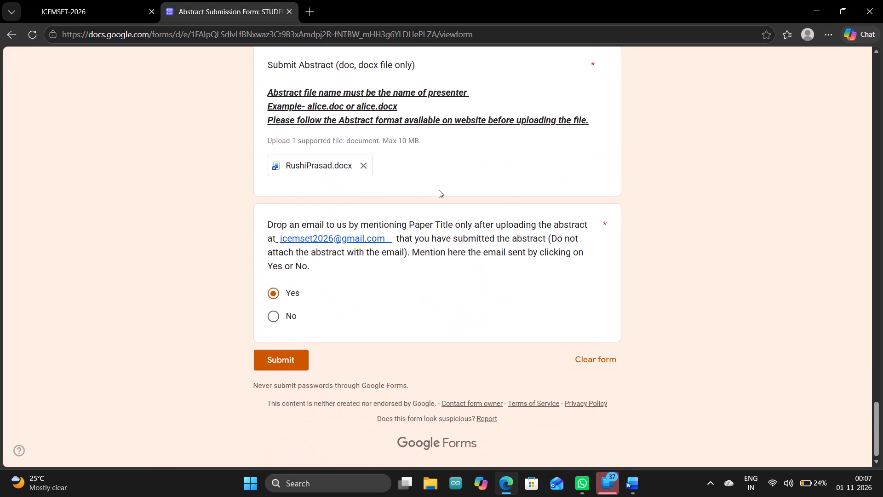
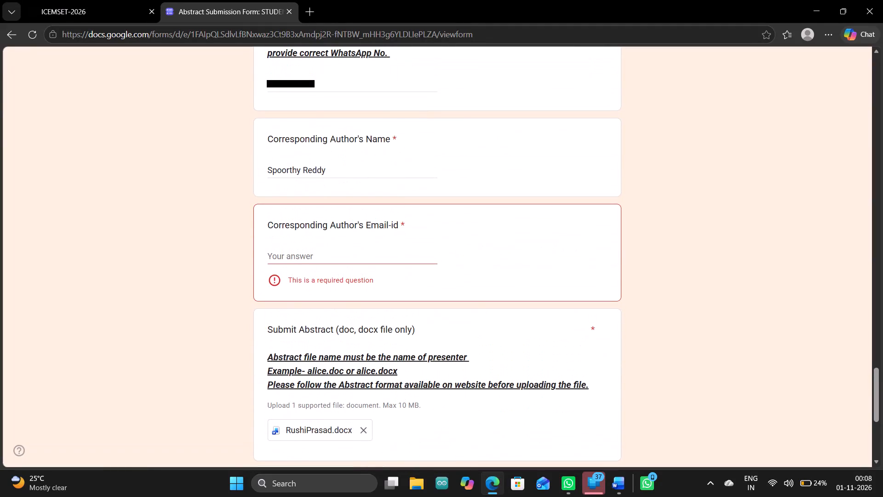
# Replace the name entered under Corresponding Author's Name with the new corresponding author's full name.
pyautogui.moveTo(331, 172); pyautogui.dragTo(256, 169)
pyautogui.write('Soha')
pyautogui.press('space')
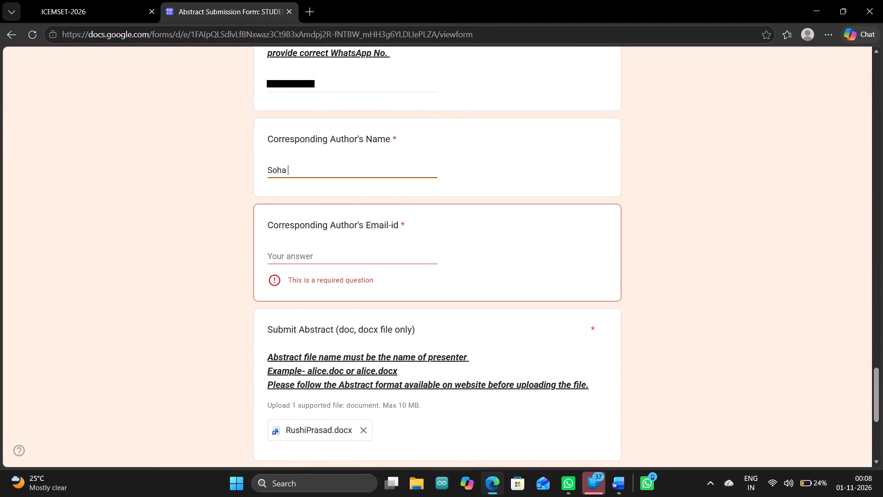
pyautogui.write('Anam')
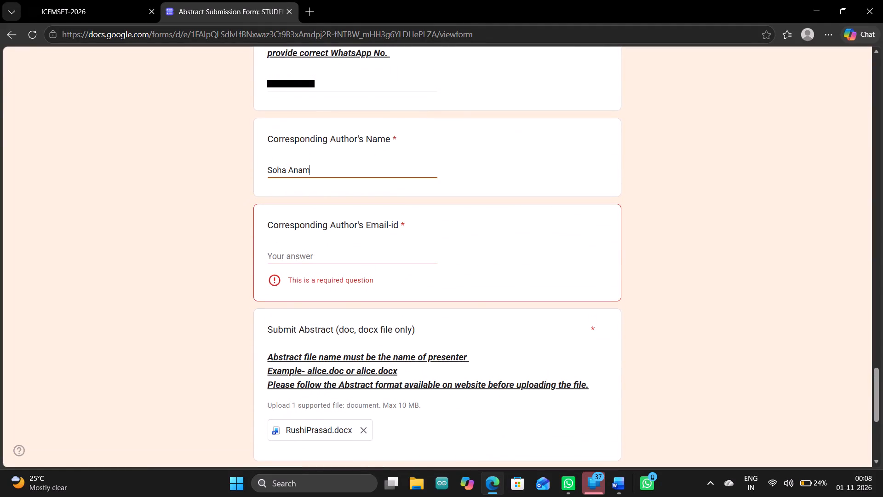
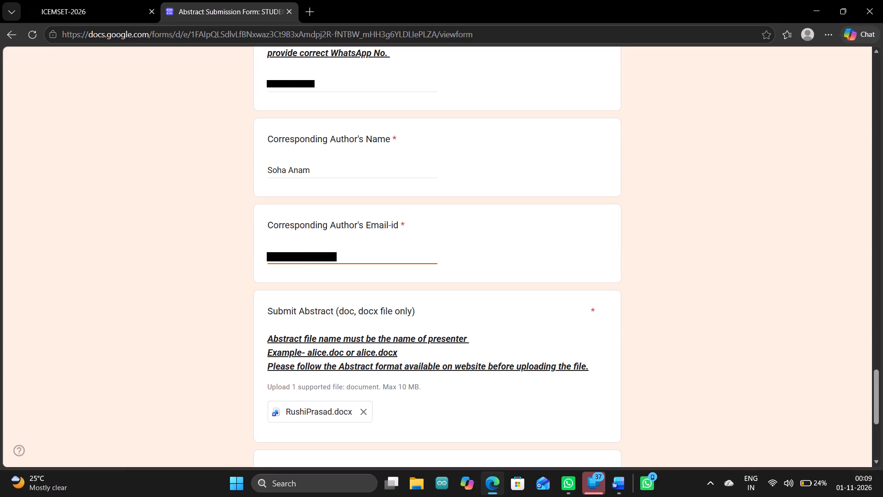
# Complete the corresponding author's email address in the Corresponding Author's Email-id question.
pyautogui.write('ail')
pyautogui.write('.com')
pyautogui.click(336, 281)
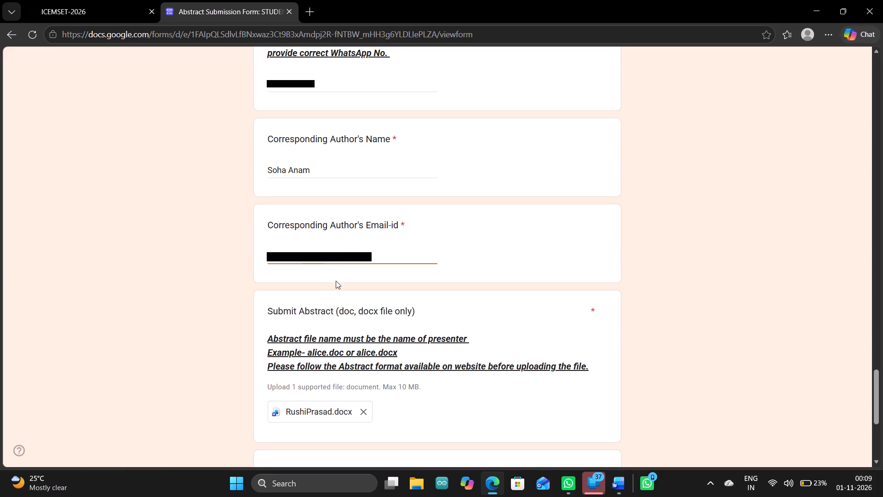
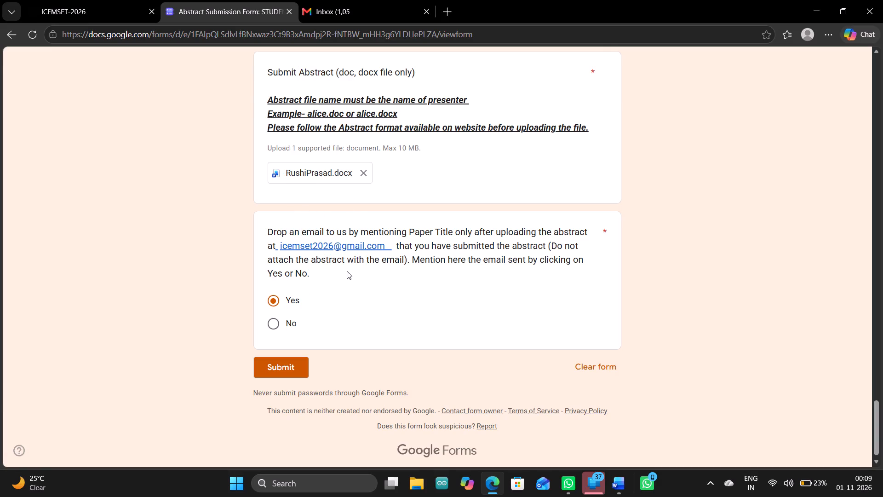
# Submit the completed student abstract submission form with the uploaded abstract document.
pyautogui.click(287, 370)
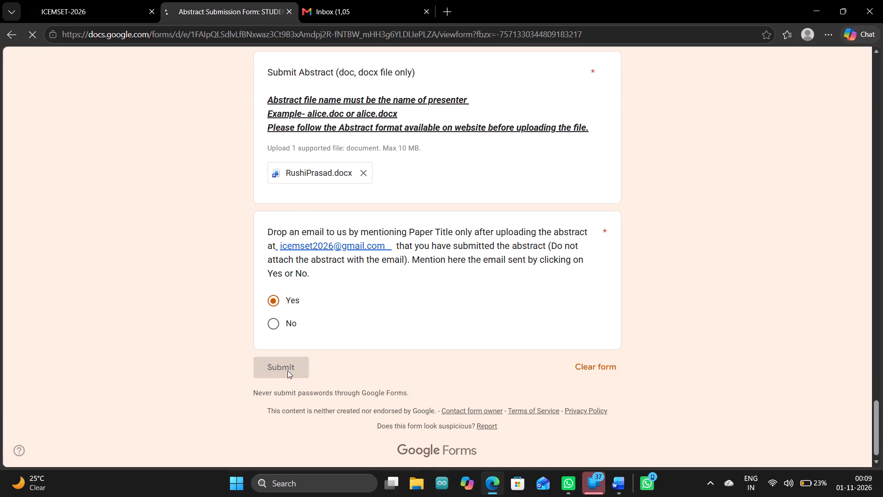